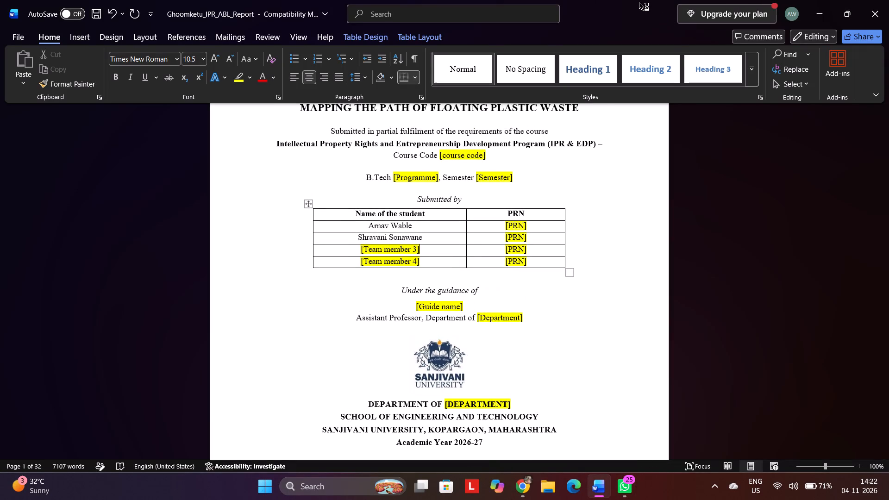
Arrange the Ghoomketu_IPR_ABL_Report Word window side by side with the Chrome window showing the "Patent filing for Ghoomketu" chat.
drag(639, 2, 329, 37)
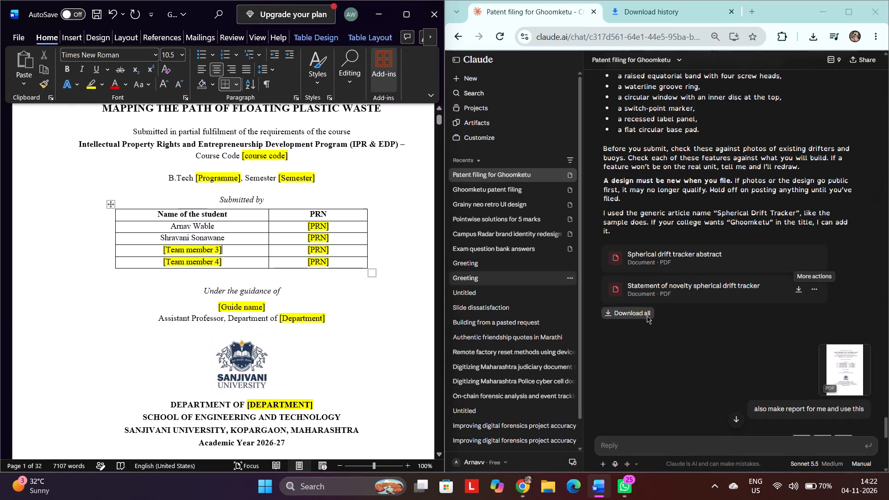
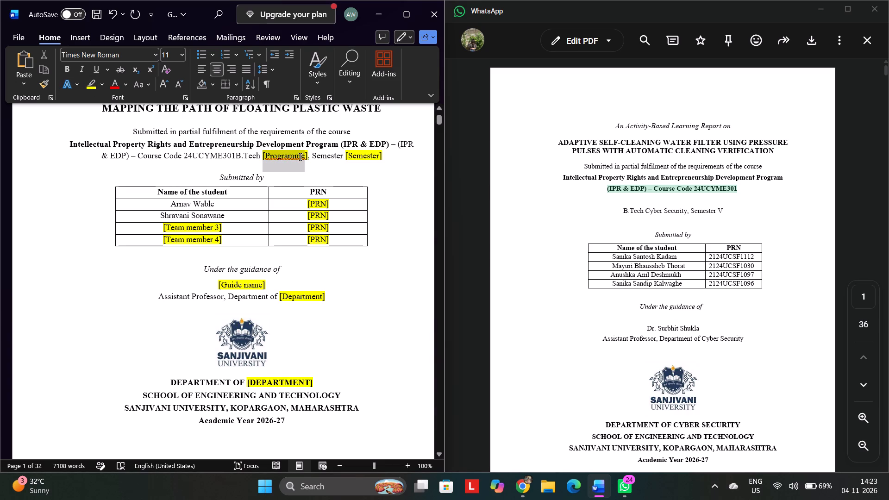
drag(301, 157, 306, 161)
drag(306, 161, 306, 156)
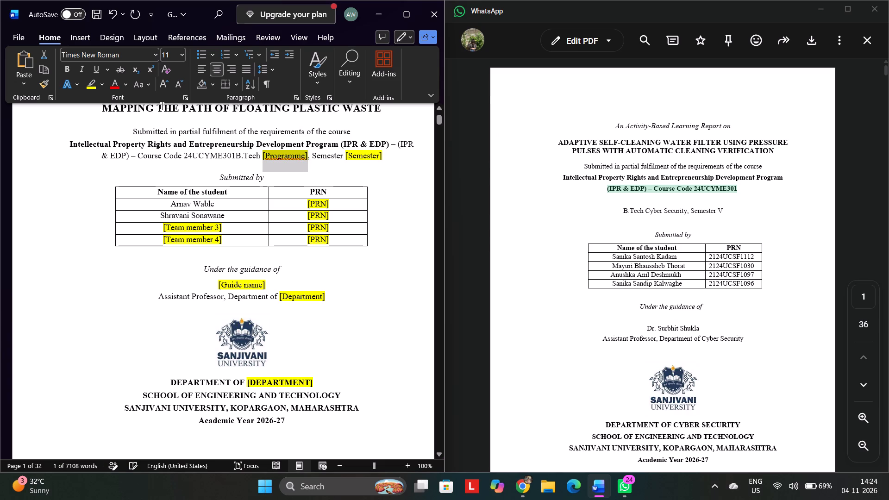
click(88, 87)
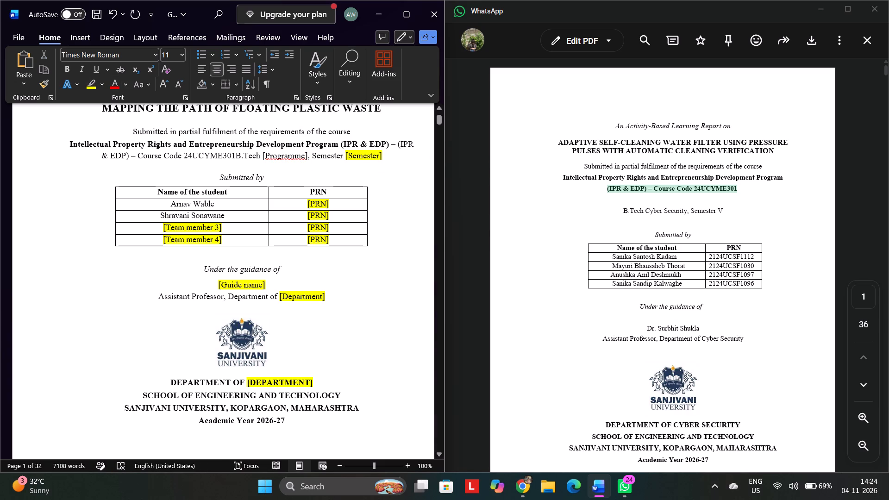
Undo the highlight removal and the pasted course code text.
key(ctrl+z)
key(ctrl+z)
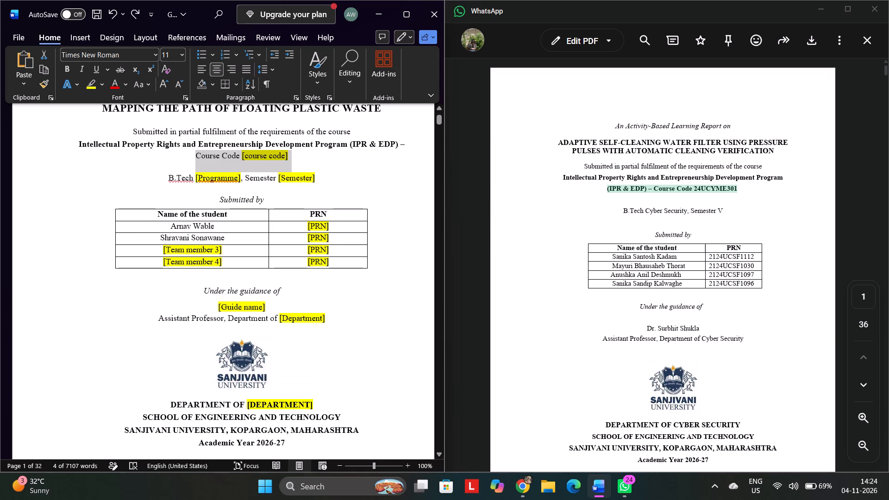
Replace the course code placeholder line with the copied "(IPR & EDP) – Course Code 24UCYME301" and put the B.Tech text on its own line.
key(ctrl+v)
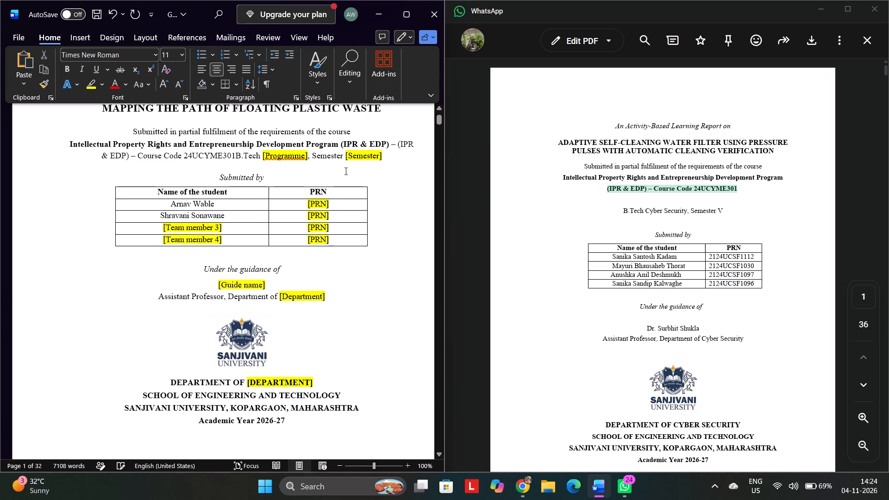
key(Return)
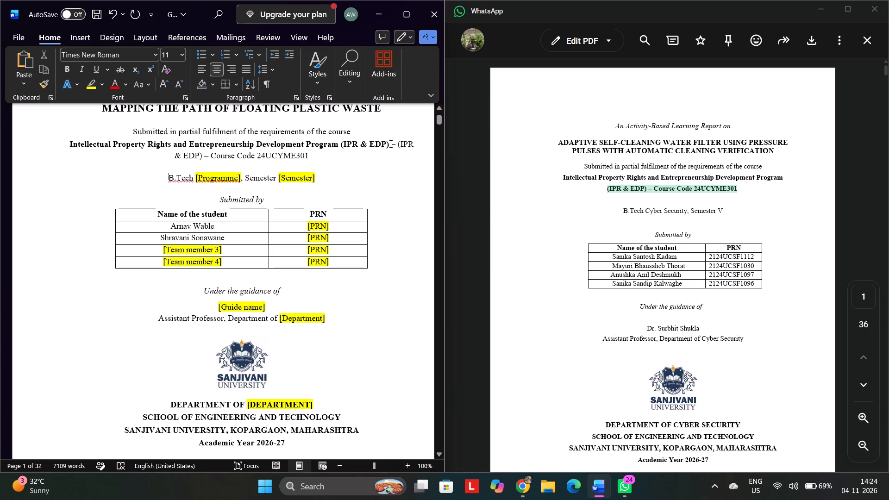
Delete the repeated "– (IPR & EDP) –" after the program title and place "Course Code 24UCYME301" on its own line.
drag(391, 144, 209, 157)
key(BackSpace)
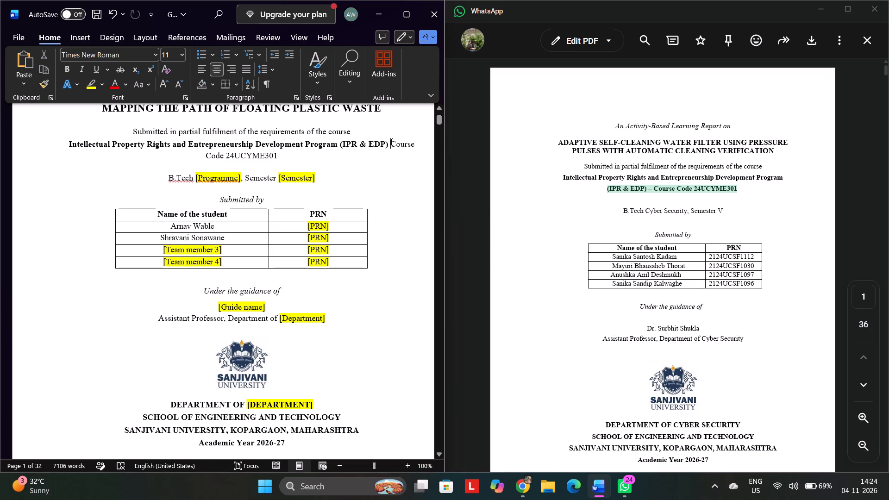
key(Return)
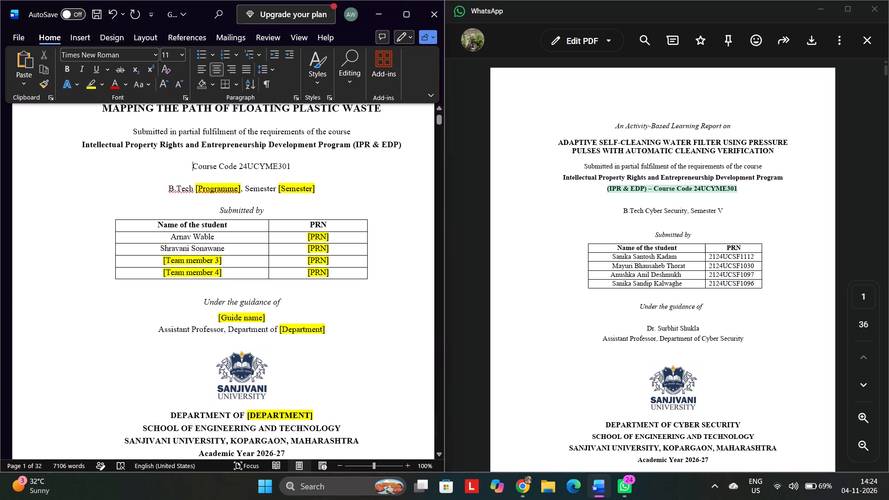
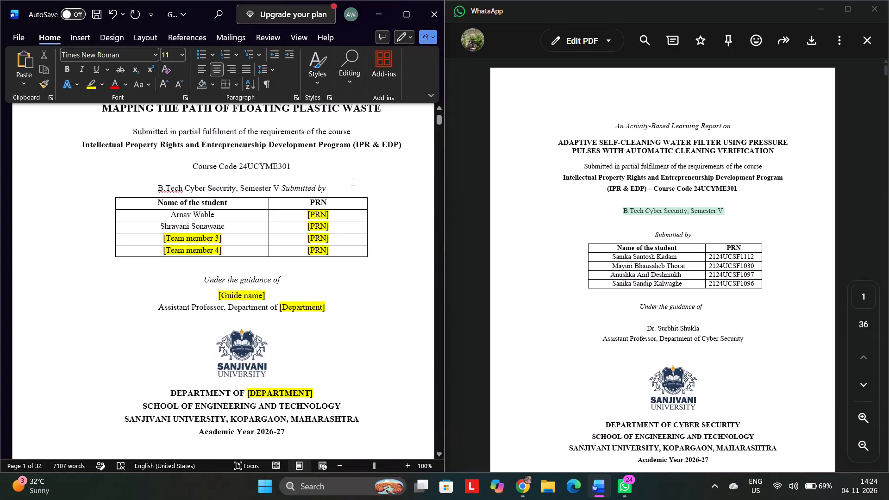
Put "Submitted by" on its own line below "B.Tech Cyber Security, Semester V" on the cover page.
click(353, 189)
click(282, 188)
key(Return)
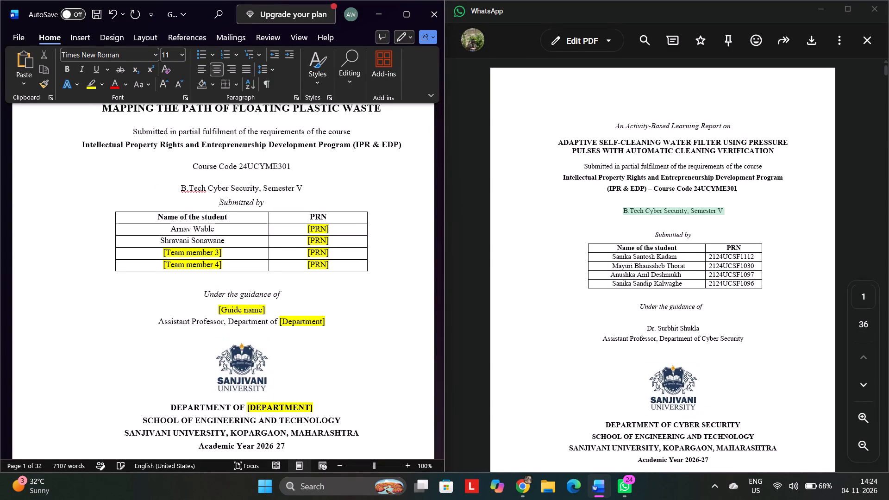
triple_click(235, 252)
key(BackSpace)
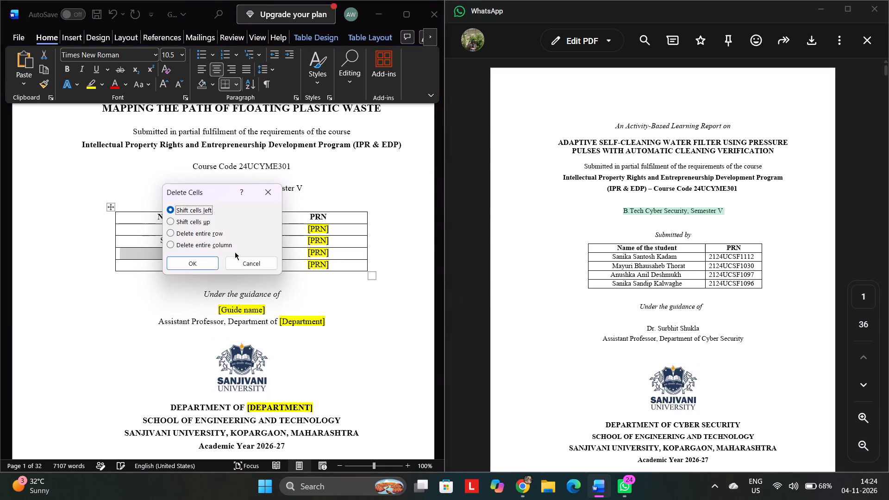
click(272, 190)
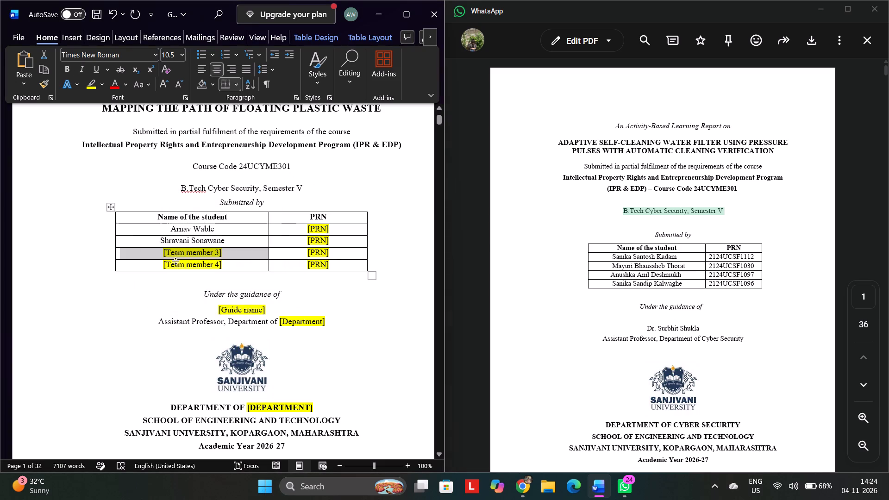
Replace the "[Team member 3]" placeholder in the cover-page student table with the third student's full name.
click(175, 255)
drag(230, 256, 174, 257)
key(BackSpace)
key(BackSpace)
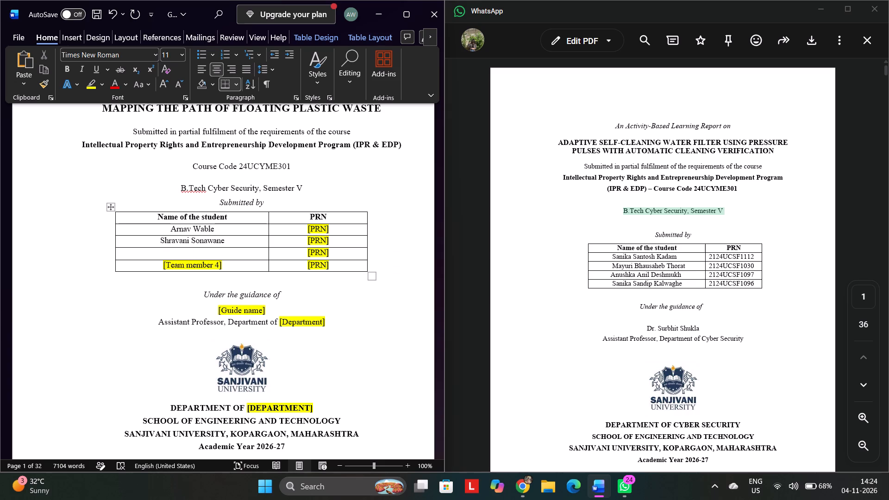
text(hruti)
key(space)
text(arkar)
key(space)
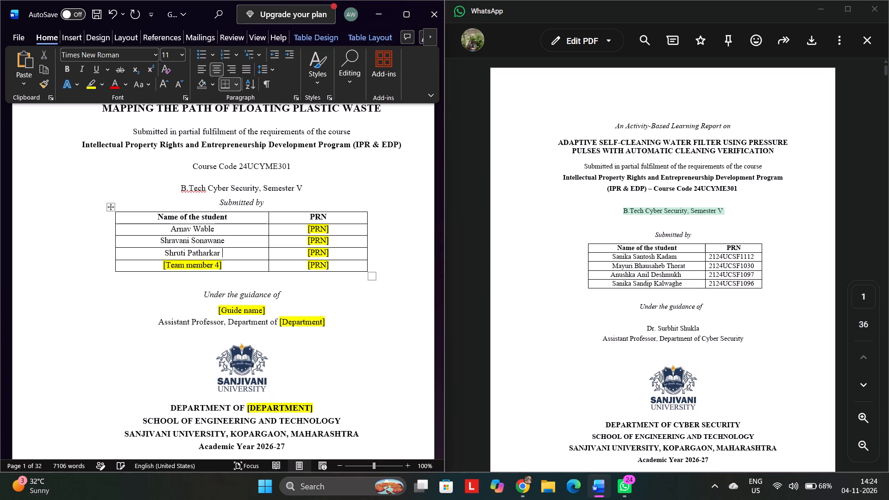
Remove the trailing space after the third student's name in the cover-page student table.
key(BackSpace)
Replace the "[Team member 4]" placeholder in the cover-page student table with the fourth student's full name.
click(238, 266)
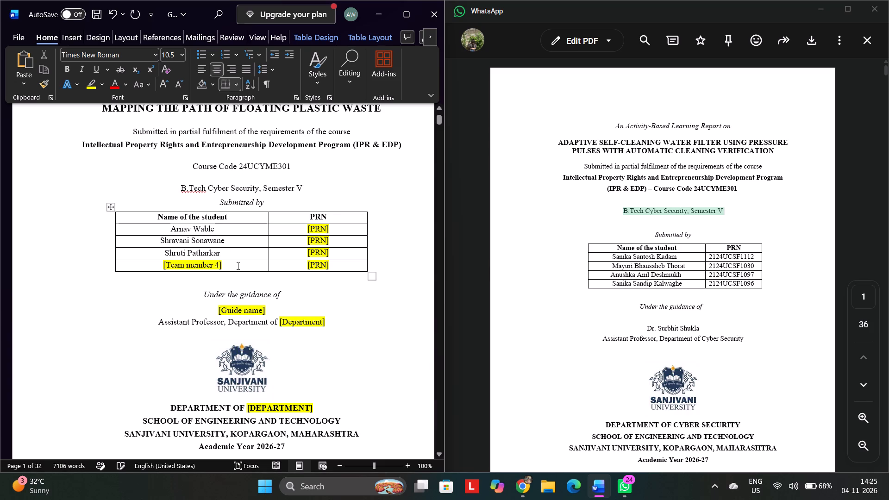
click(238, 266)
click(238, 266)
drag(238, 266, 167, 269)
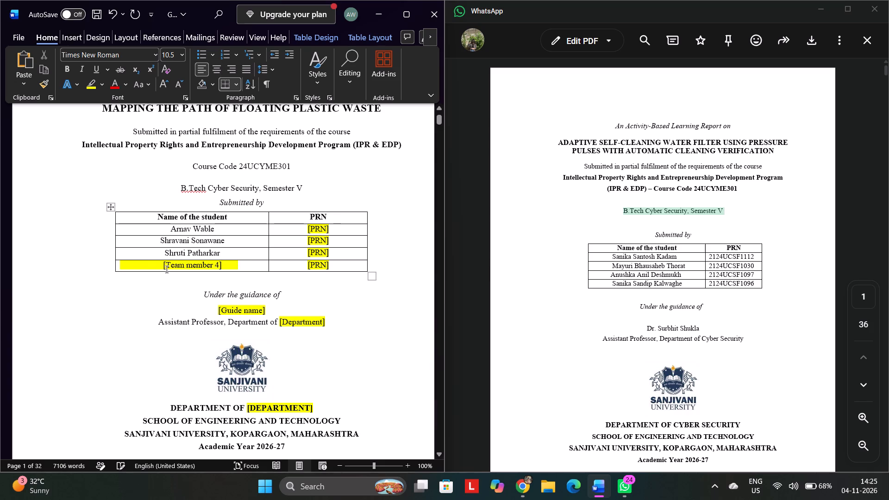
drag(167, 269, 158, 263)
key(BackSpace)
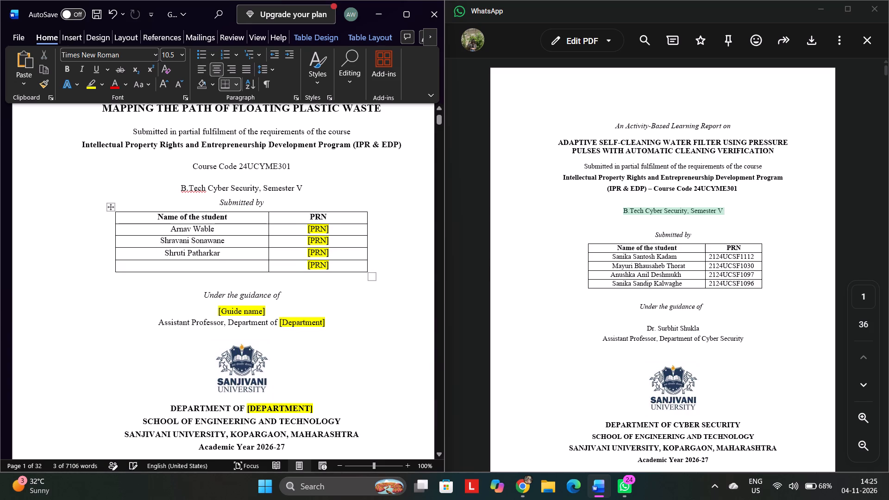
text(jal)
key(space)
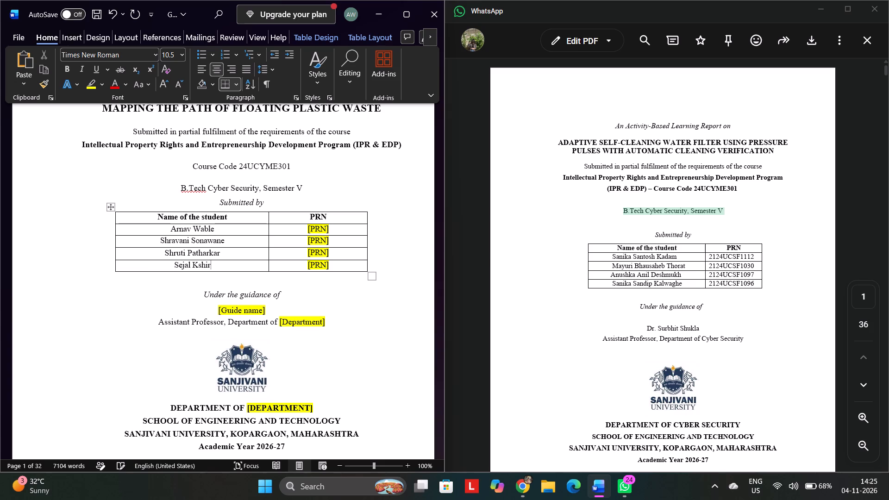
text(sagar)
click(212, 278)
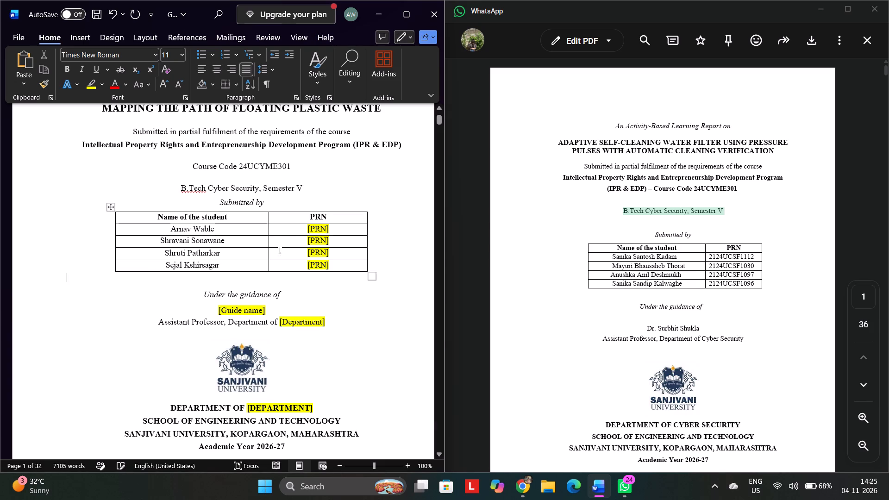
Replace the highlighted "[PRN]" placeholder in the first student's row with that student's PRN.
drag(304, 227, 340, 232)
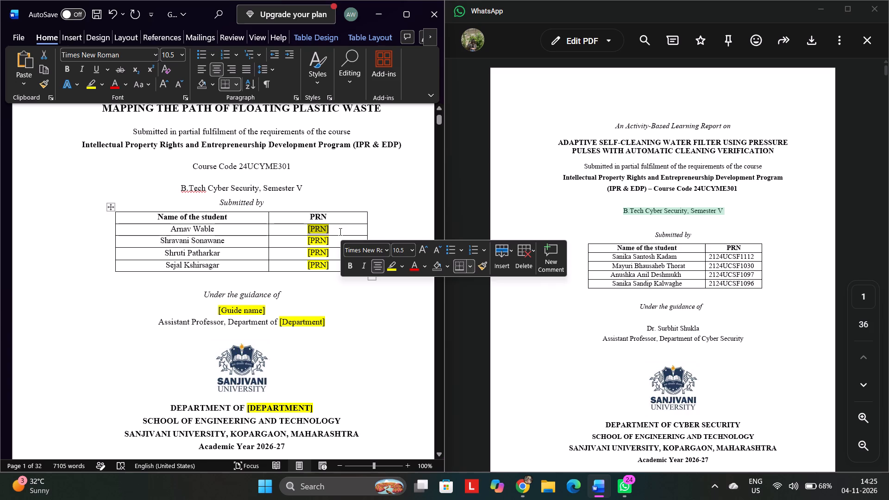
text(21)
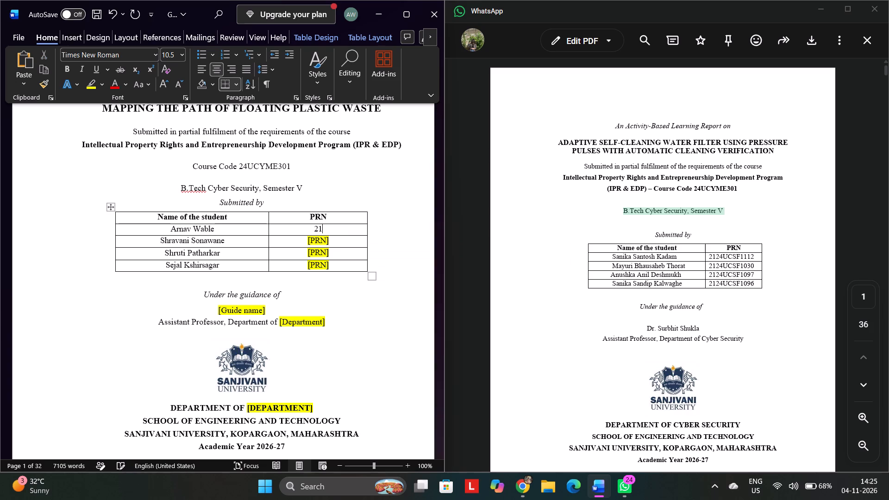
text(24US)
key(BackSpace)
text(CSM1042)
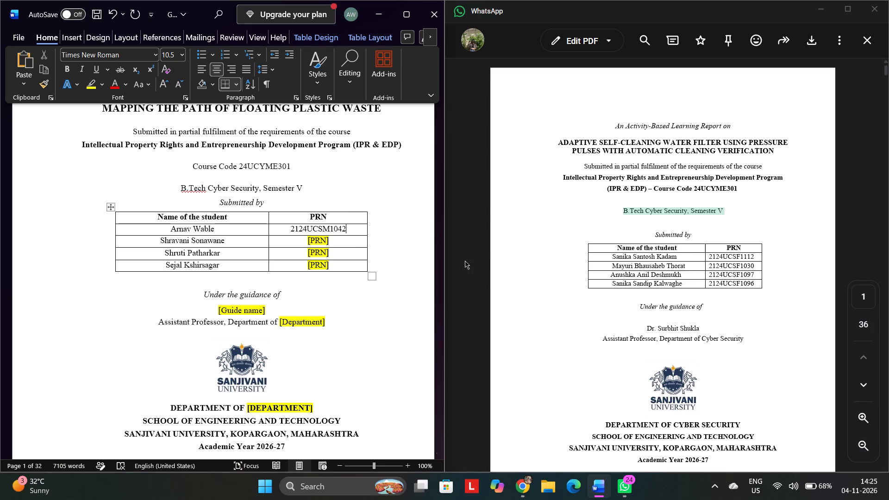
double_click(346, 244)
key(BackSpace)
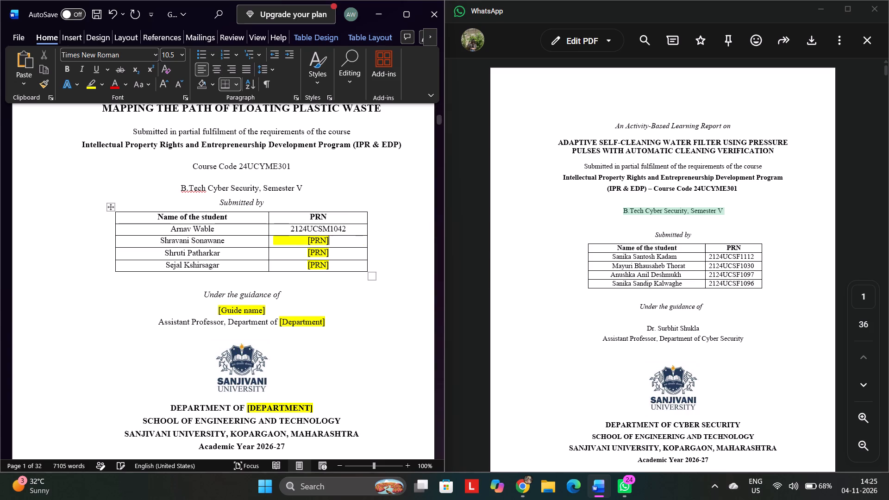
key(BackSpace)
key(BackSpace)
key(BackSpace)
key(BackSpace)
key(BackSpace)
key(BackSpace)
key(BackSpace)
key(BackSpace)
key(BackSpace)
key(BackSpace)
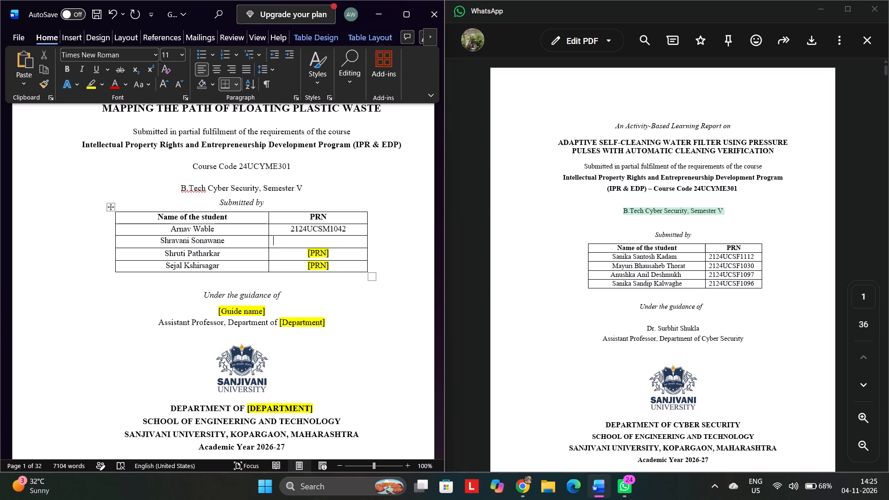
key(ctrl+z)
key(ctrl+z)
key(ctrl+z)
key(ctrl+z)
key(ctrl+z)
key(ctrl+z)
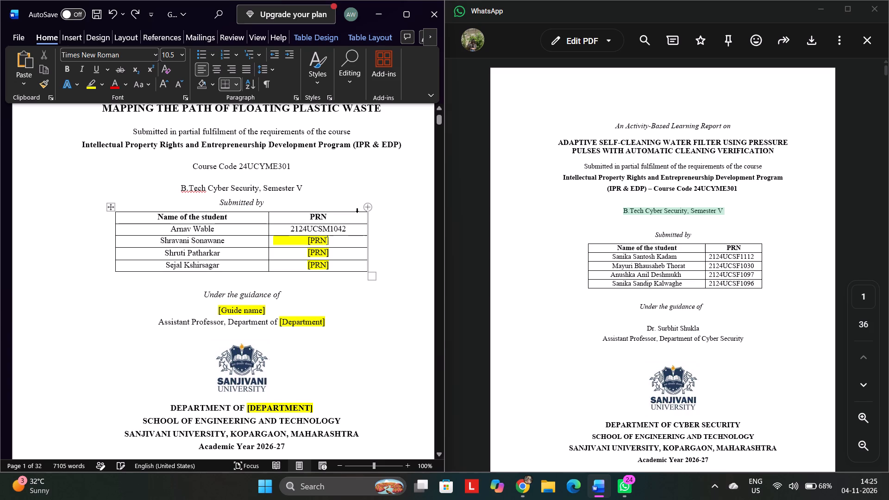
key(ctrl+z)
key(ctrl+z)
Replace the highlighted "[PRN]" placeholder in the second student's row with that student's PRN, keeping the cell centred.
key(BackSpace)
key(BackSpace)
key(BackSpace)
key(BackSpace)
key(BackSpace)
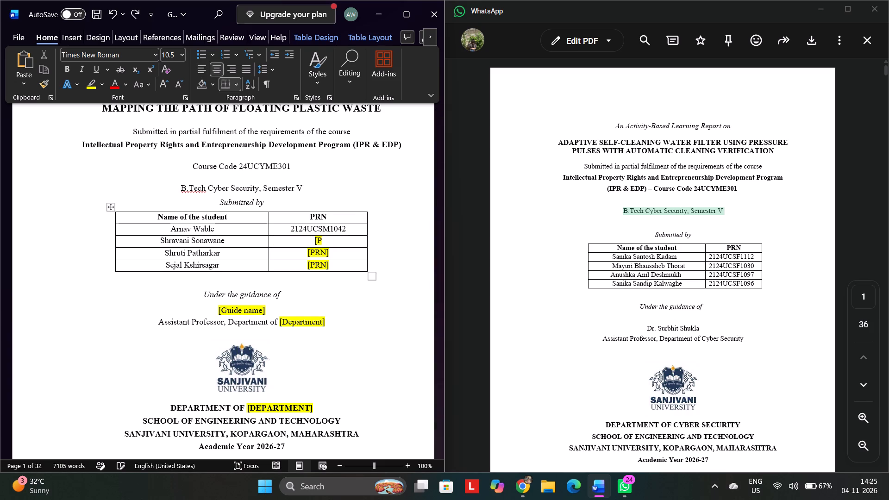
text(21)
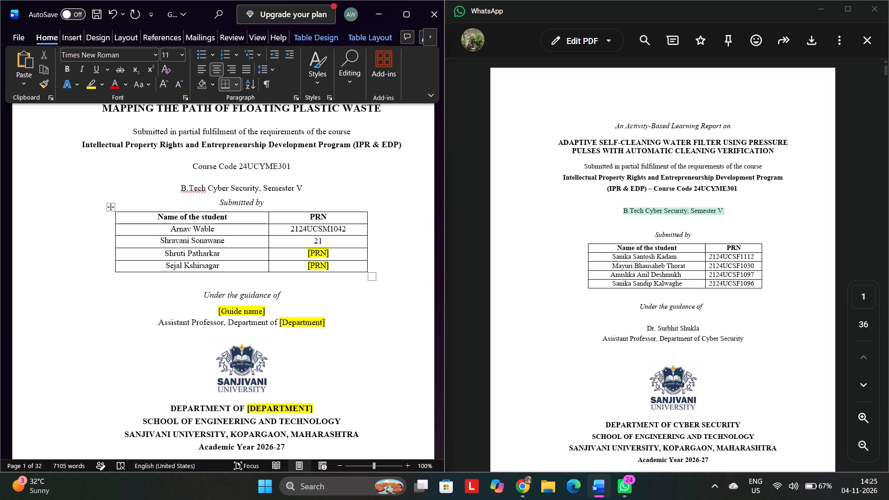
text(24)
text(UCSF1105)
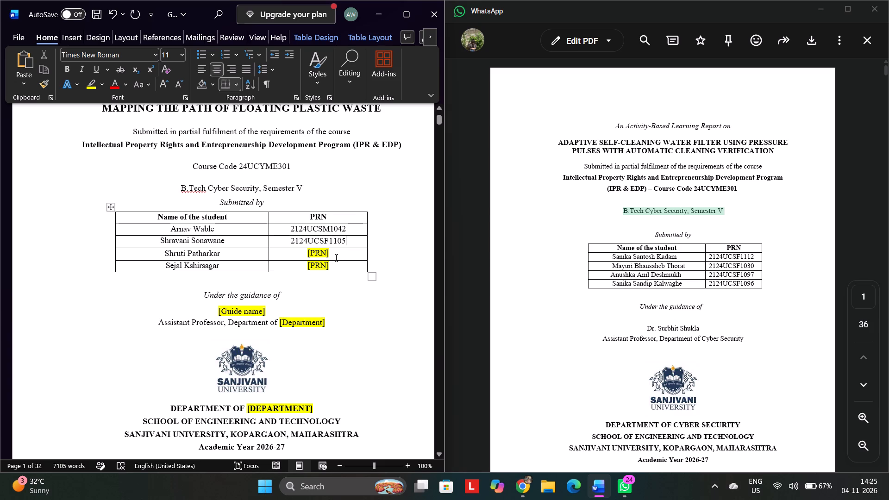
Replace the highlighted "[PRN]" placeholder in the third student's row with that student's PRN, keeping the cell centred.
triple_click(335, 257)
key(Delete)
key(BackSpace)
key(BackSpace)
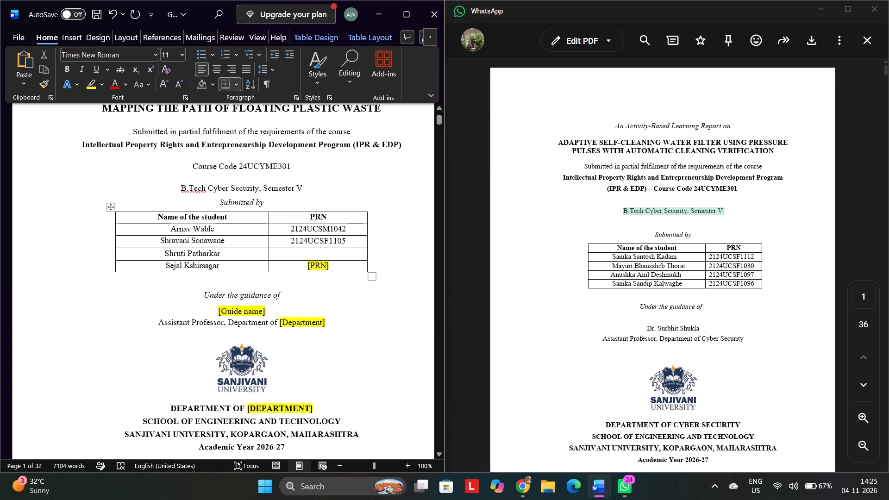
key(ctrl+z)
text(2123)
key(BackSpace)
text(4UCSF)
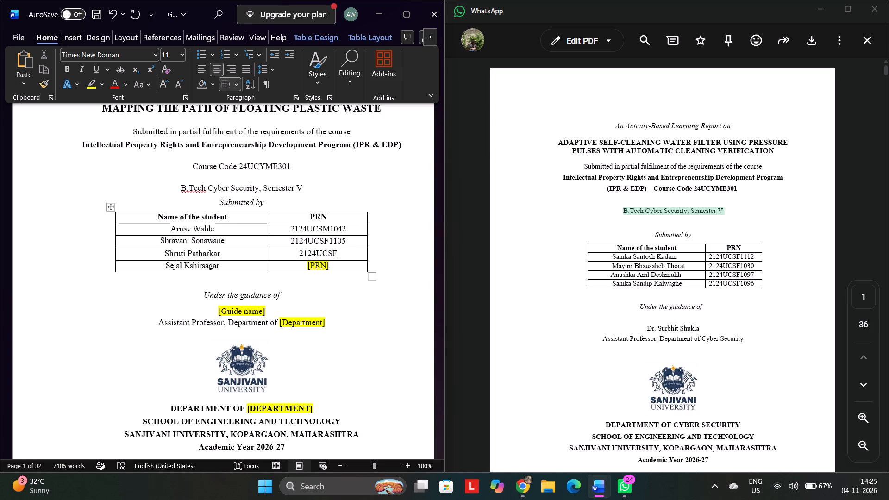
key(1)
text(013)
Replace the highlighted "[PRN]" placeholder in the fourth student's row with that student's PRN.
double_click(329, 267)
key(BackSpace)
key(BackSpace)
key(BackSpace)
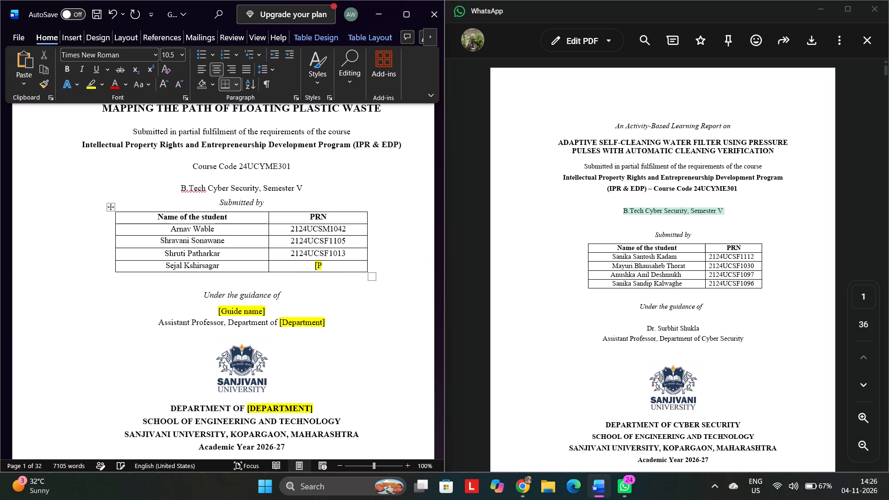
key(BackSpace)
key(BackSpace)
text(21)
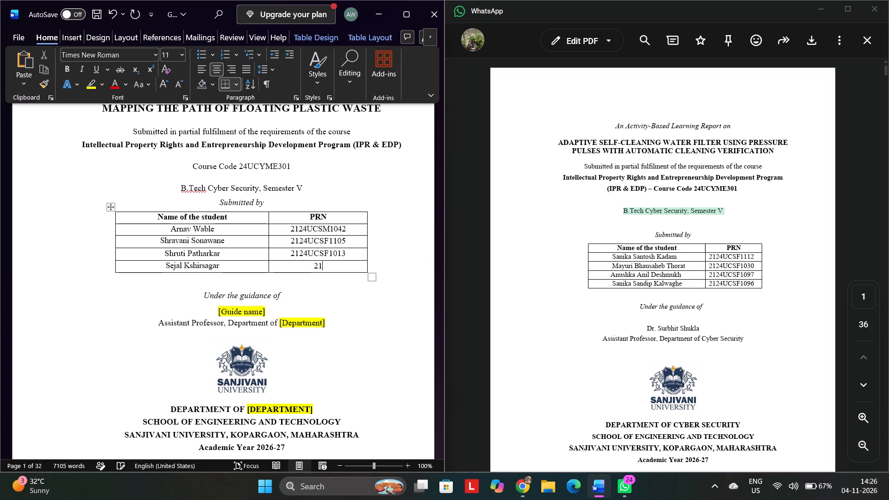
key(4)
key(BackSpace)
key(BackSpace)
Finish entering the fourth student's PRN in the last row of the cover page's student table.
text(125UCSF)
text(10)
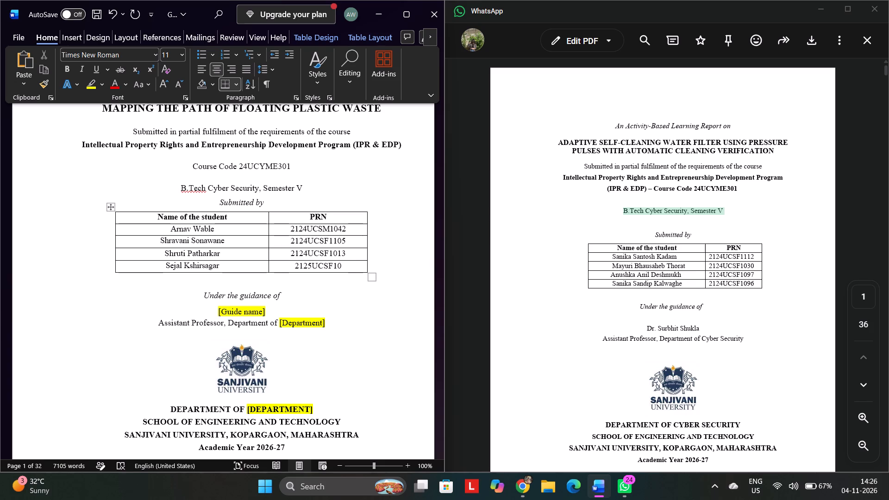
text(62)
click(389, 384)
scroll(389, 384, down, 1)
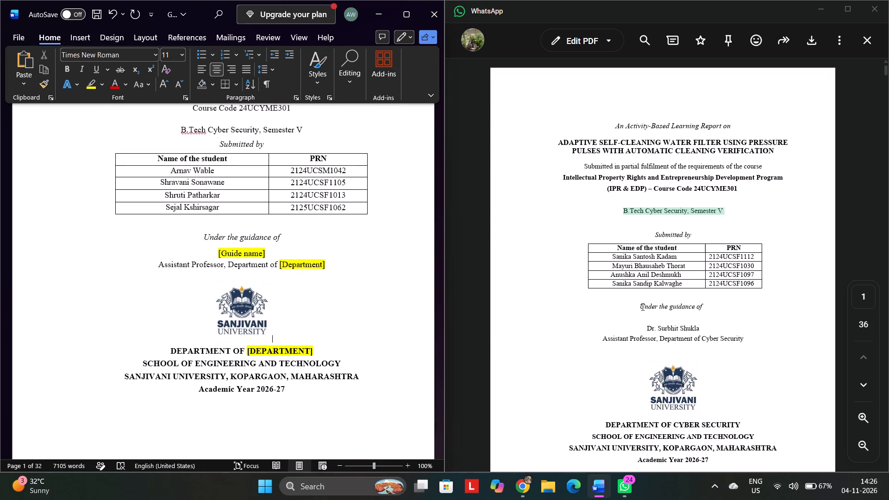
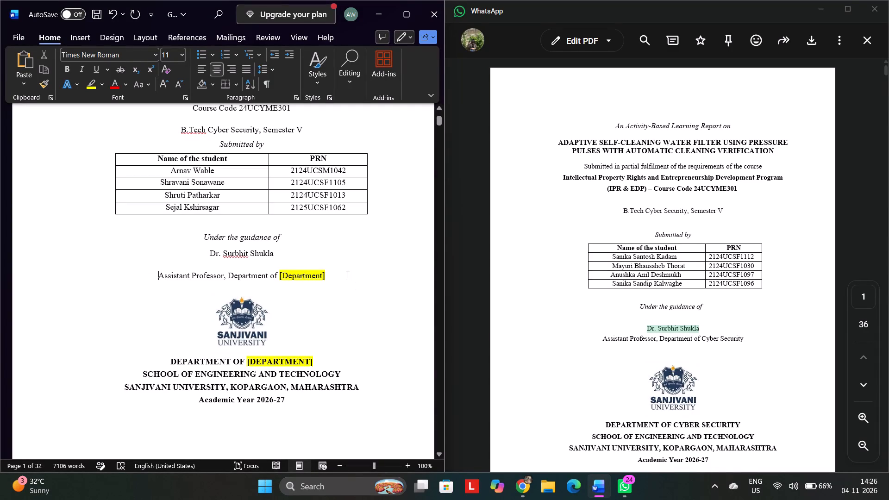
Replace the highlighted "[Department]" placeholder in the guide's Assistant Professor line with "Cyber Security".
drag(328, 276, 284, 273)
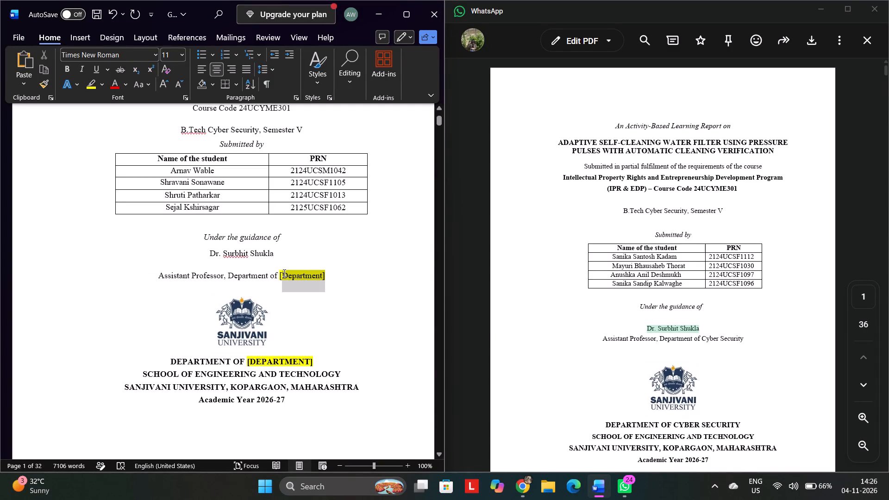
drag(284, 273, 282, 271)
drag(282, 271, 288, 275)
key(BackSpace)
key(BackSpace)
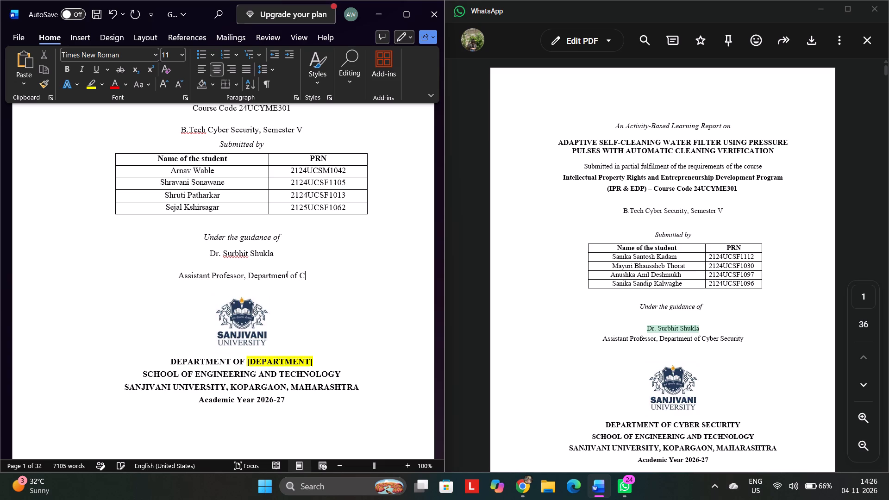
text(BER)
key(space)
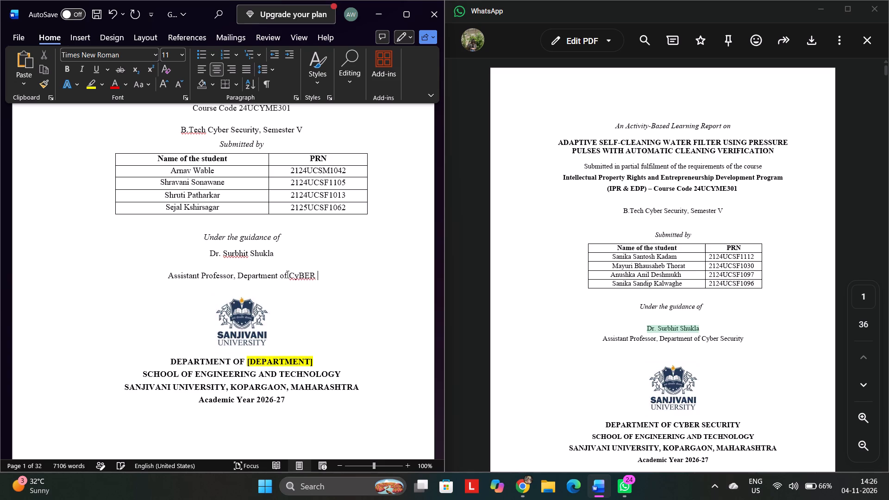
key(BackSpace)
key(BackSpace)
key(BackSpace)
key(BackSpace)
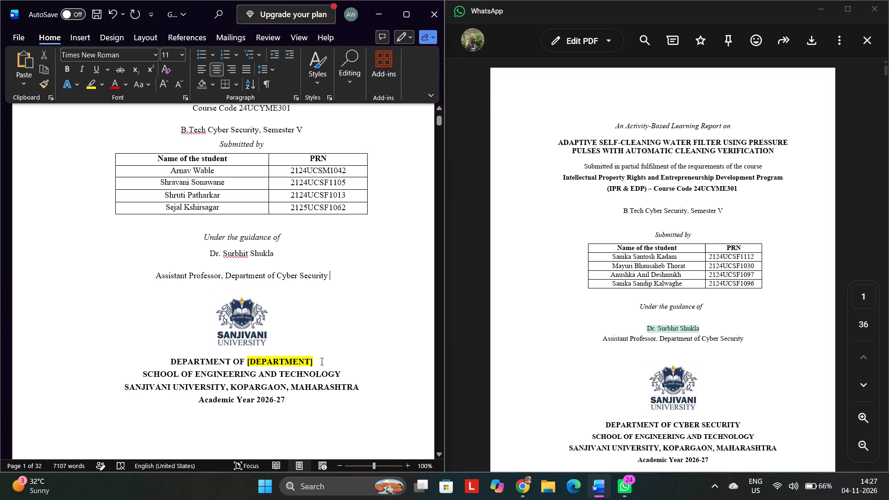
Replace the highlighted "[DEPARTMENT]" placeholder at the bottom of the cover page with CYBER SECURITY.
drag(312, 360, 253, 360)
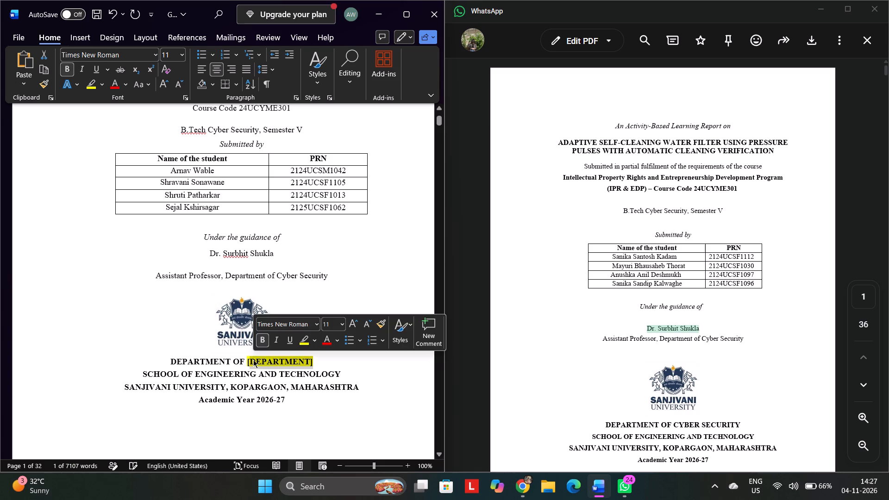
key(BackSpace)
key(BackSpace)
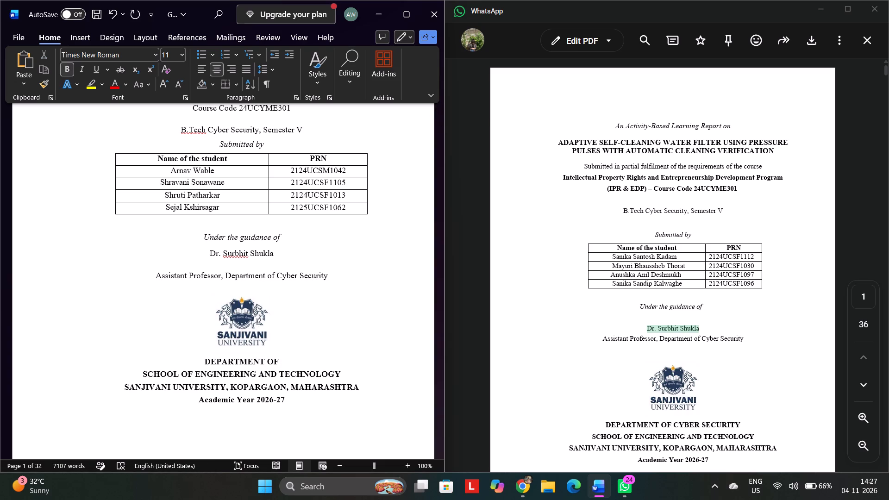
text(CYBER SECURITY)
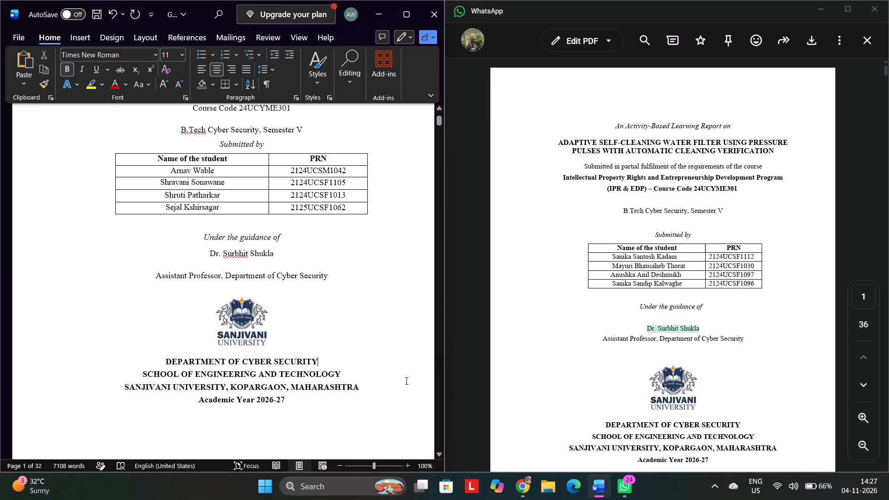
right_click(407, 381)
scroll(407, 381, down, 1)
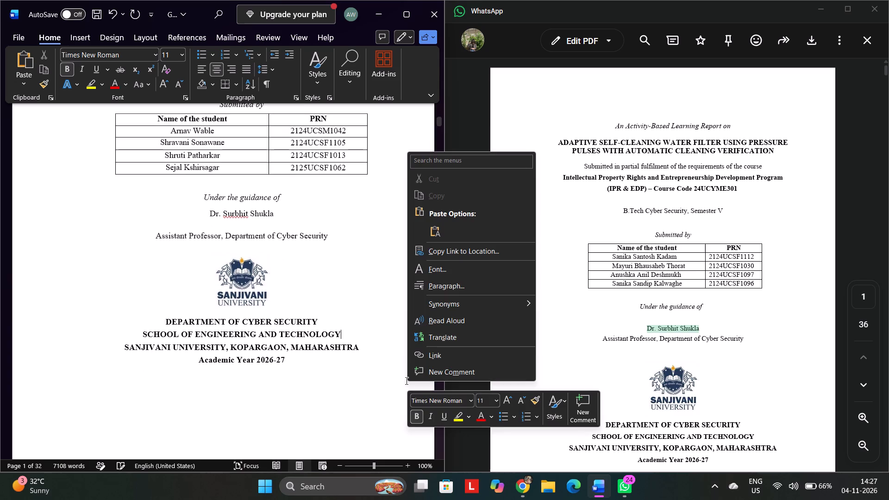
click(368, 384)
In the certificate paragraph, correct the first student's first name and replace the highlighted "[surname]" placeholder with that student's surname.
scroll(368, 384, down, 3)
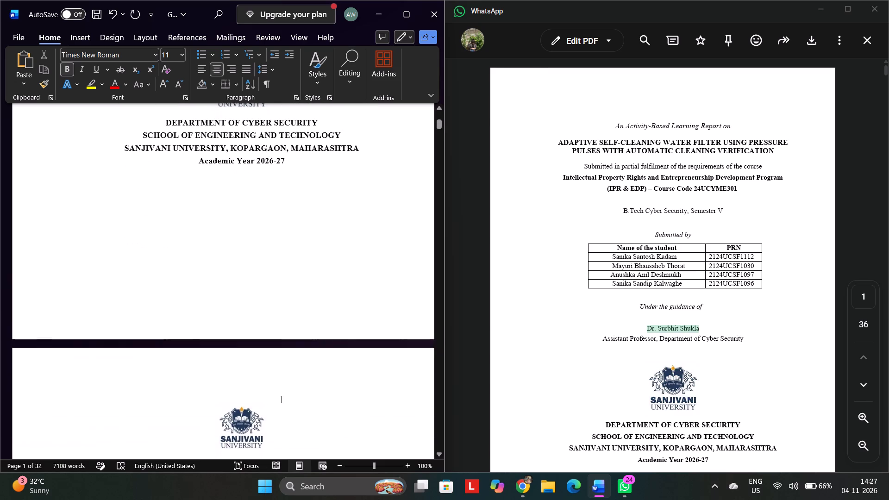
scroll(278, 398, down, 3)
scroll(605, 387, down, 1)
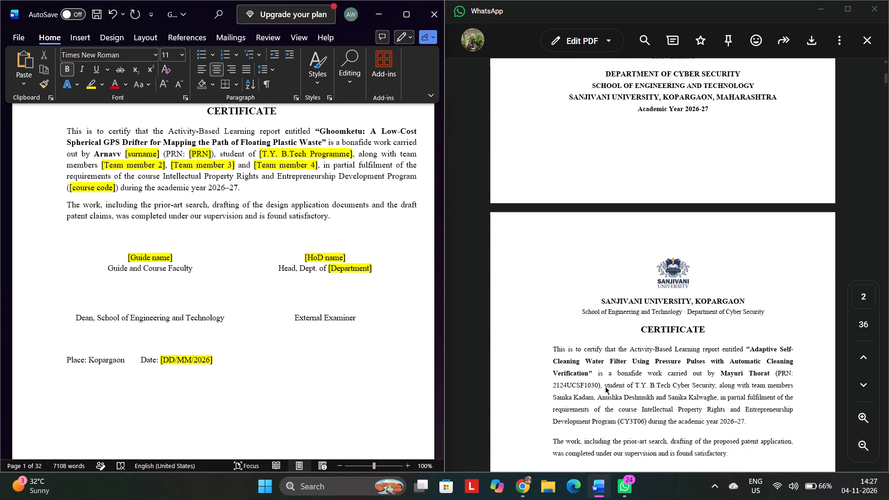
scroll(605, 387, down, 2)
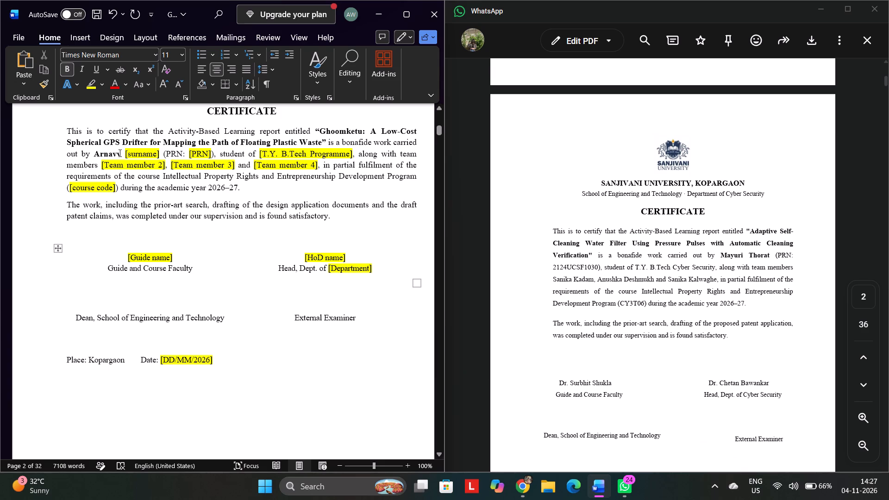
drag(162, 155, 120, 155)
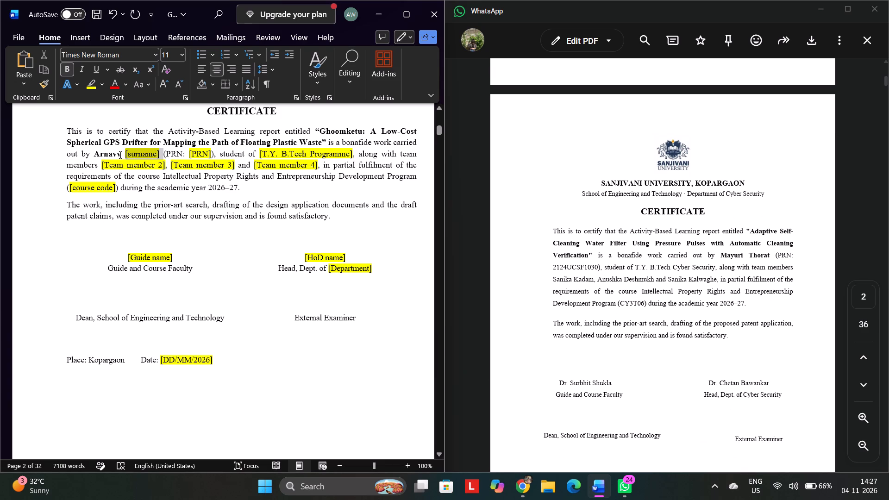
drag(120, 155, 121, 155)
key(BackSpace)
key(BackSpace)
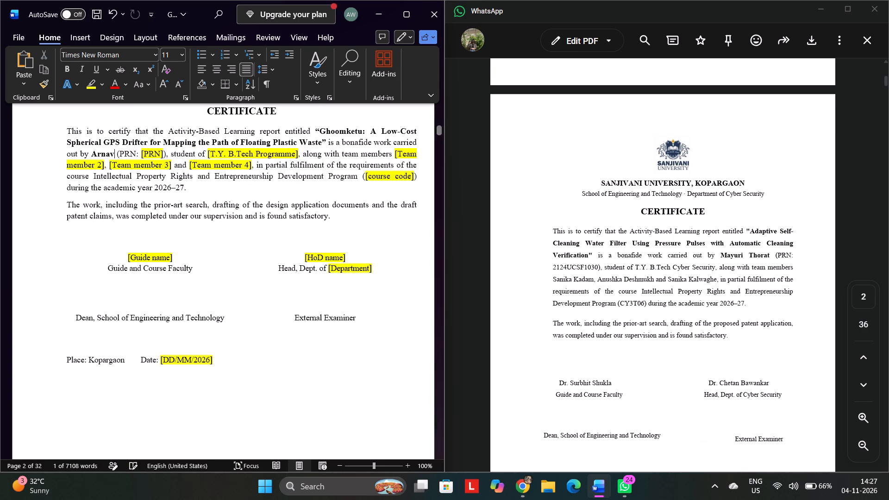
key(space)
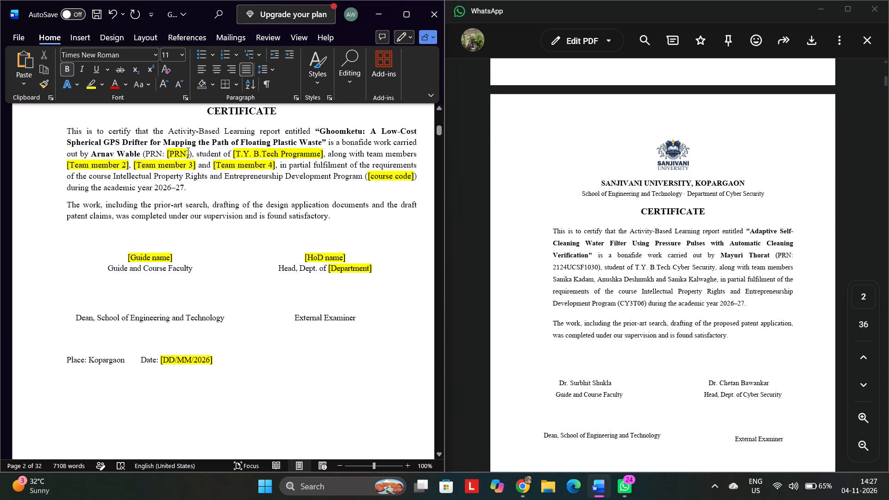
Replace the highlighted "[PRN]" placeholder in the certificate paragraph with the first student's PRN.
drag(188, 151, 181, 151)
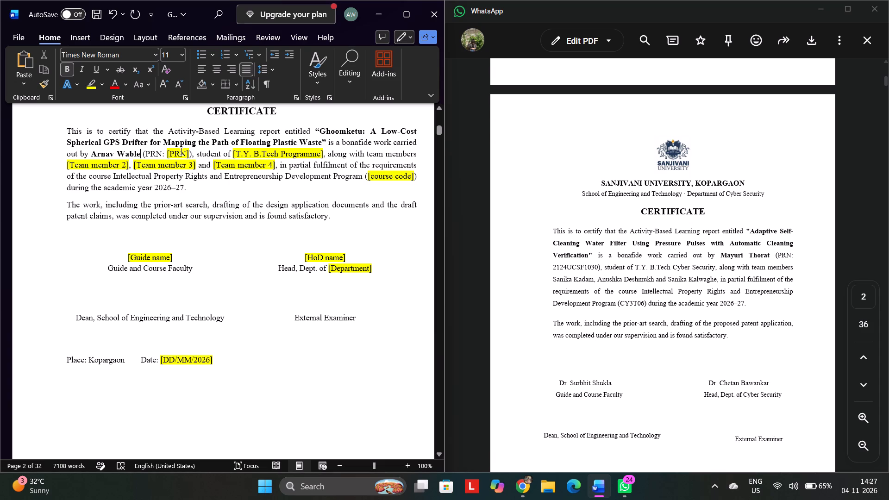
drag(181, 151, 179, 153)
click(179, 153)
click(187, 156)
key(Right)
key(BackSpace)
key(BackSpace)
key(BackSpace)
key(BackSpace)
key(BackSpace)
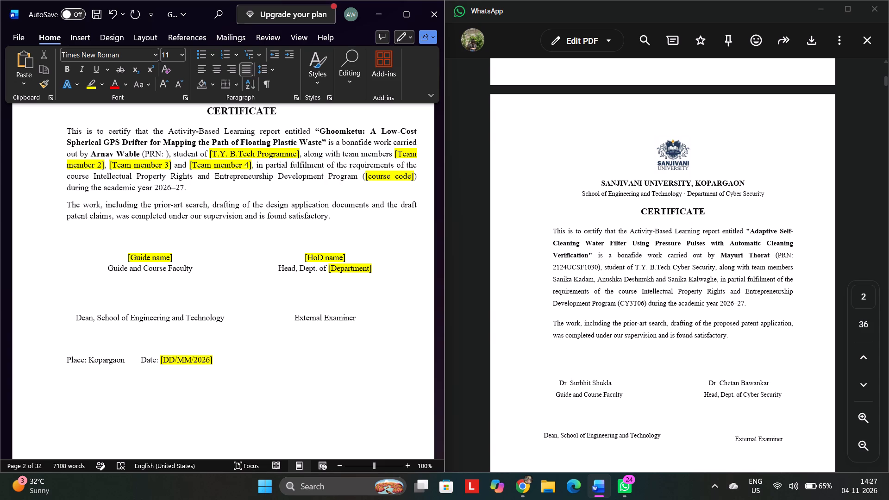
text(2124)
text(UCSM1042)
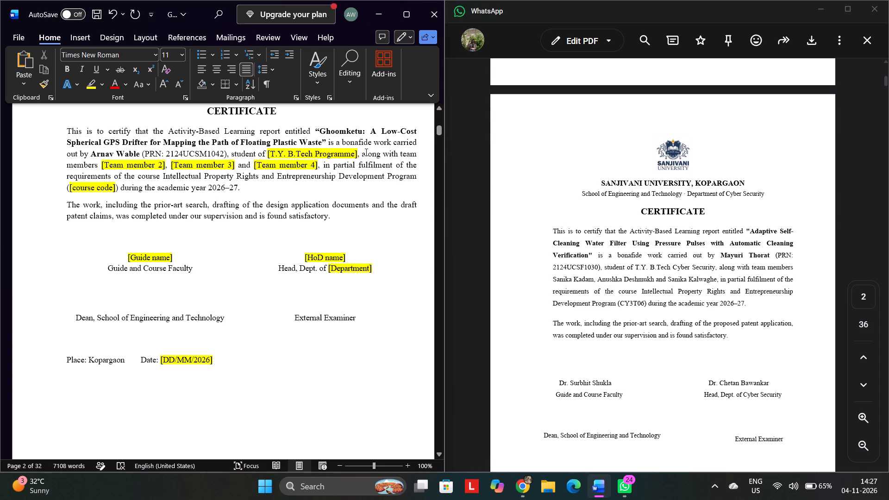
Remove the yellow highlight from the "T.Y. B.Tech Programme" text in the certificate paragraph.
drag(268, 152, 355, 157)
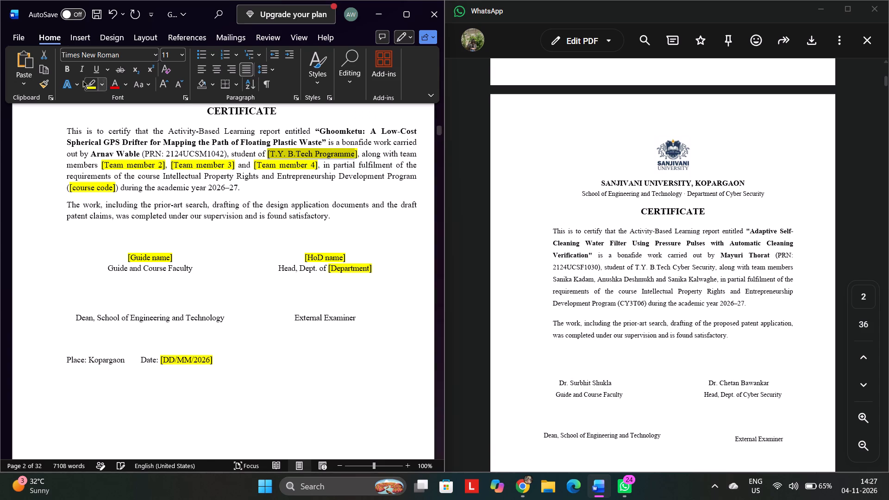
click(87, 81)
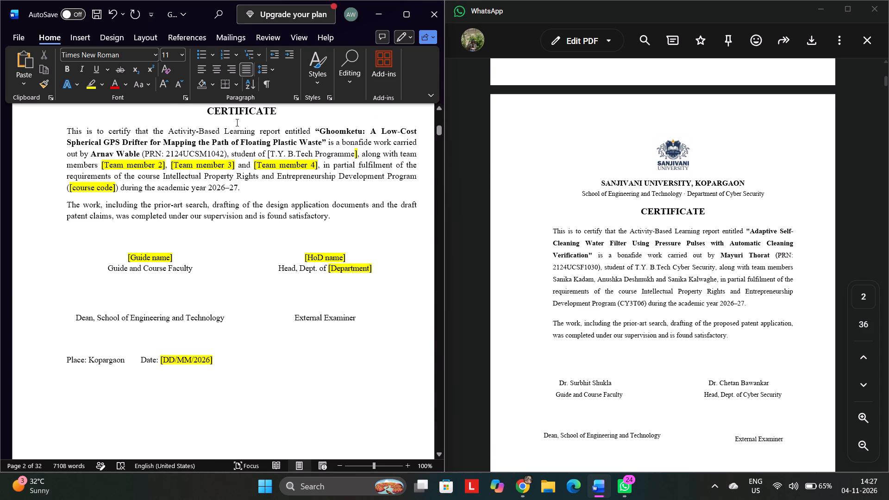
Replace the word "Programme" after "T.Y. B.Tech" in the certificate paragraph with "Cyber Security".
key(BackSpace)
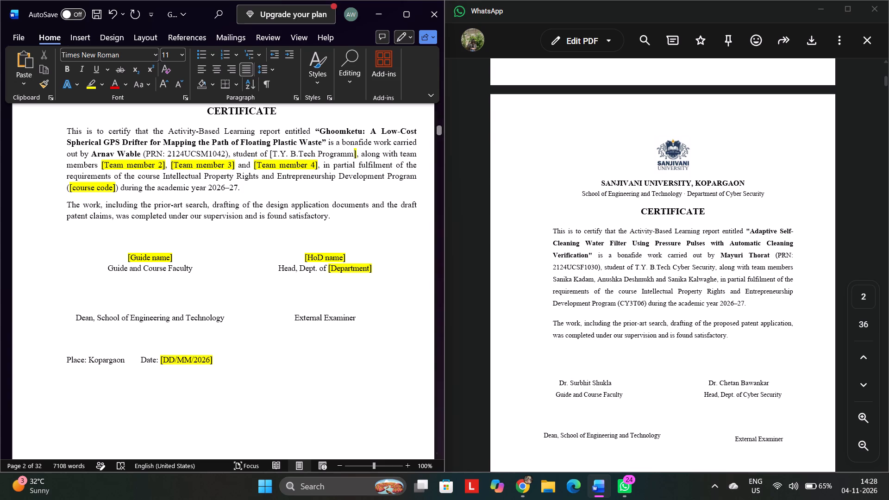
key(BackSpace)
key(BackSpace)
key(BackSpace)
key(BackSpace)
key(BackSpace)
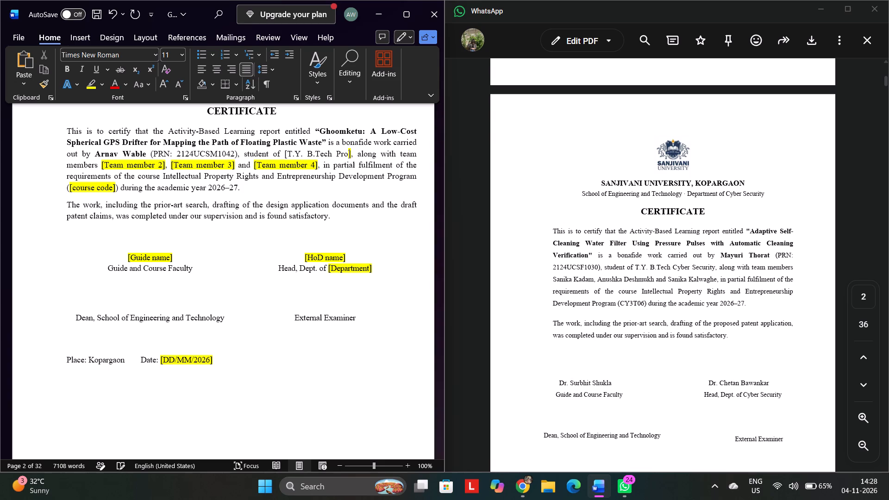
key(BackSpace)
key(BackSpace)
key(BackSpace)
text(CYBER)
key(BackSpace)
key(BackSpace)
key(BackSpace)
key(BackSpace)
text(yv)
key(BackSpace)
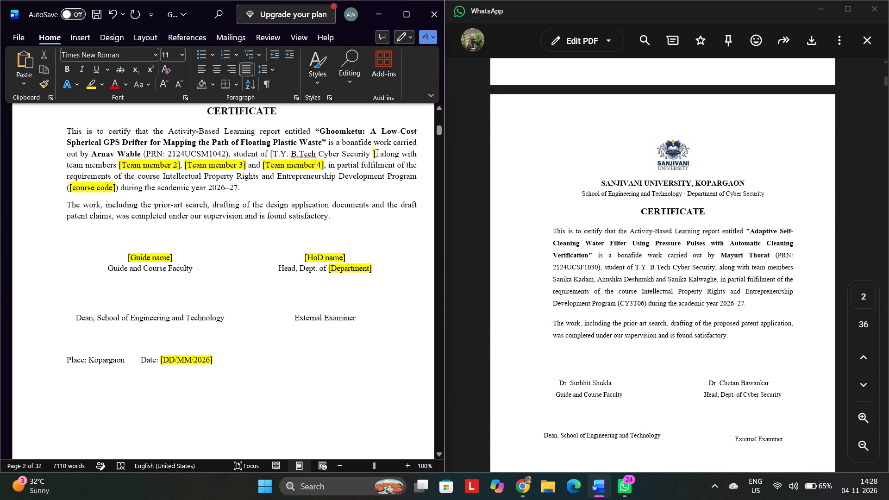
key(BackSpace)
Remove the remaining yellow highlight from the closing bracket after "T.Y. B.Tech Cyber Security".
drag(377, 158, 371, 158)
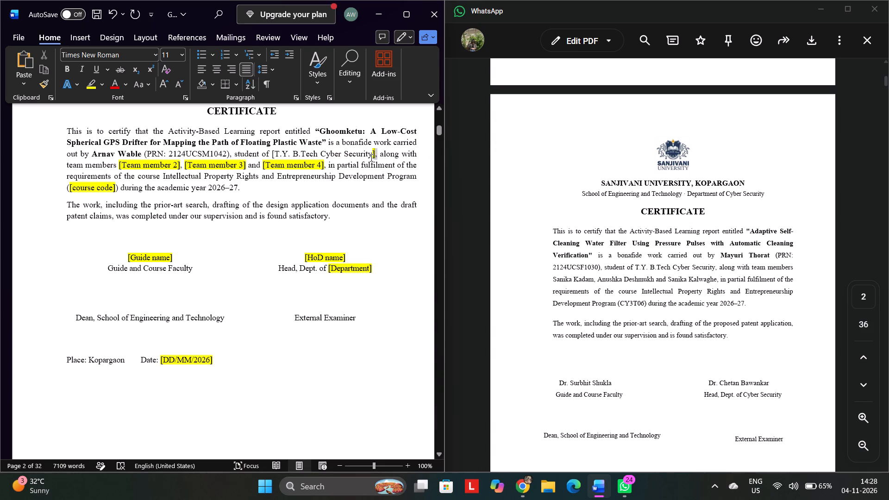
drag(371, 158, 372, 157)
click(86, 86)
drag(377, 153, 370, 153)
click(93, 86)
Replace the certificate's "[Team member 2]" placeholder with the second student's name copied from the cover page table, followed by a comma.
scroll(118, 162, up, 3)
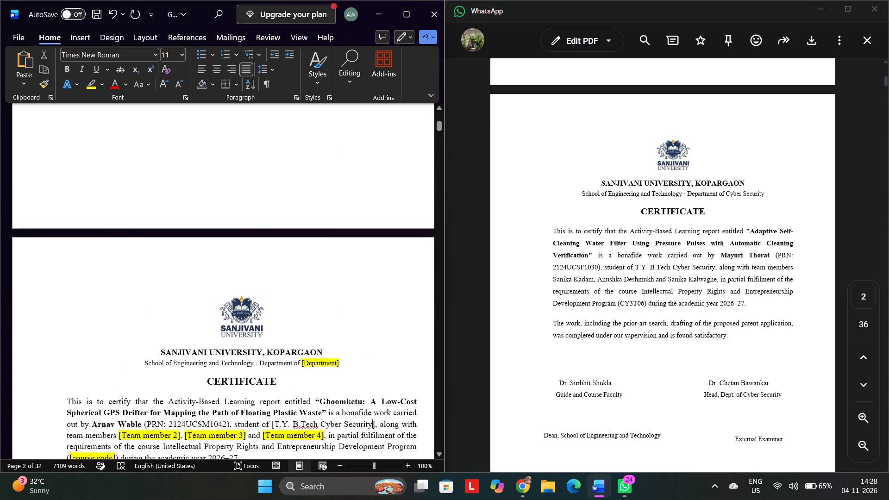
scroll(118, 162, up, 1)
double_click(183, 367)
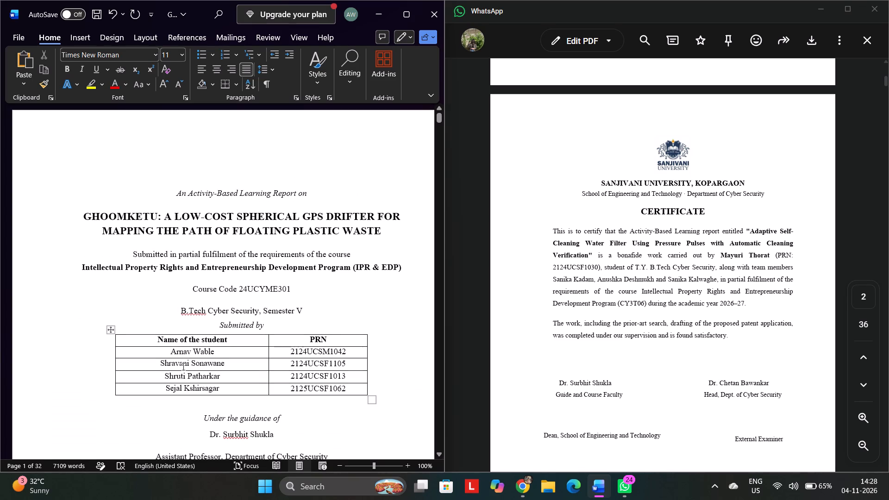
click(227, 366)
drag(227, 366, 185, 368)
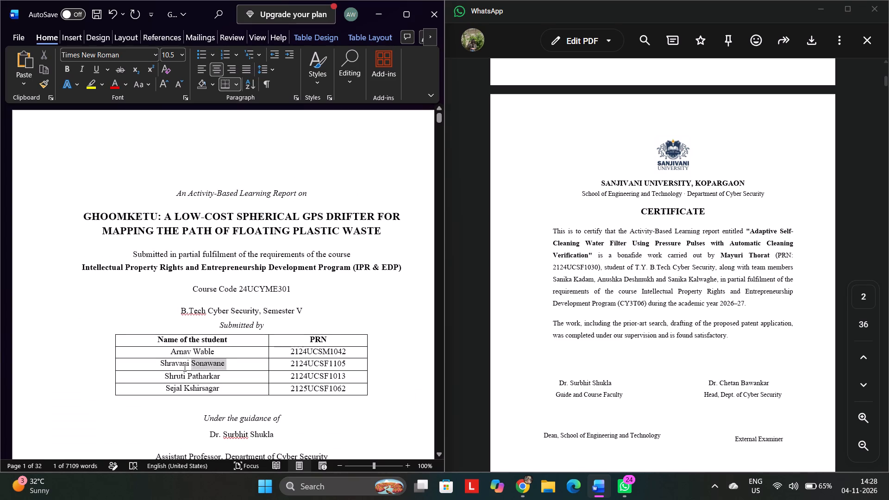
drag(185, 368, 163, 364)
key(ctrl+c)
scroll(163, 364, down, 5)
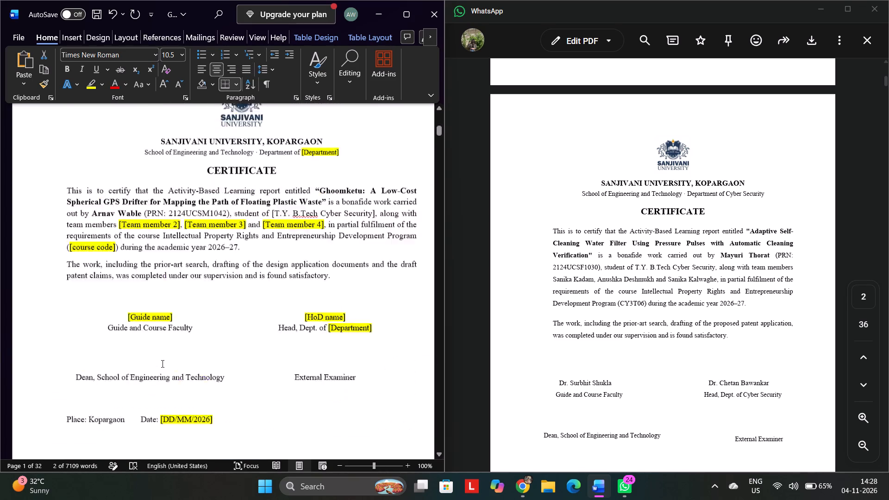
scroll(163, 364, down, 1)
scroll(163, 364, up, 1)
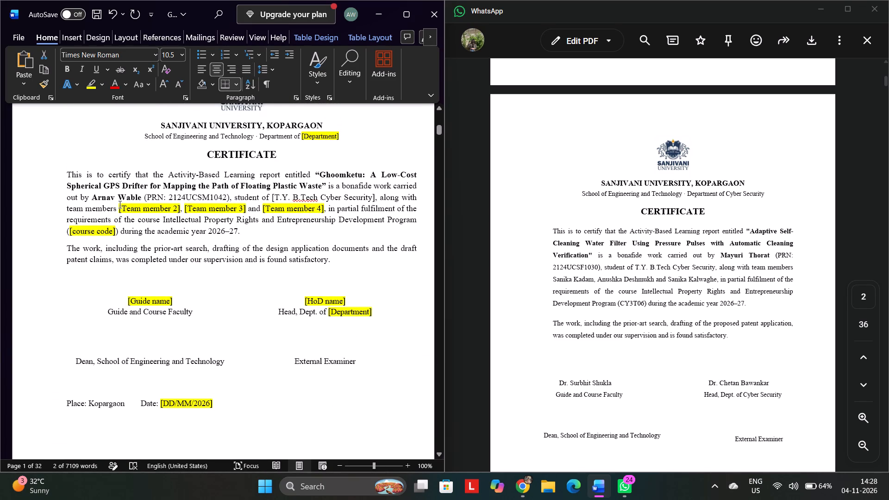
drag(119, 206, 128, 206)
drag(128, 206, 179, 210)
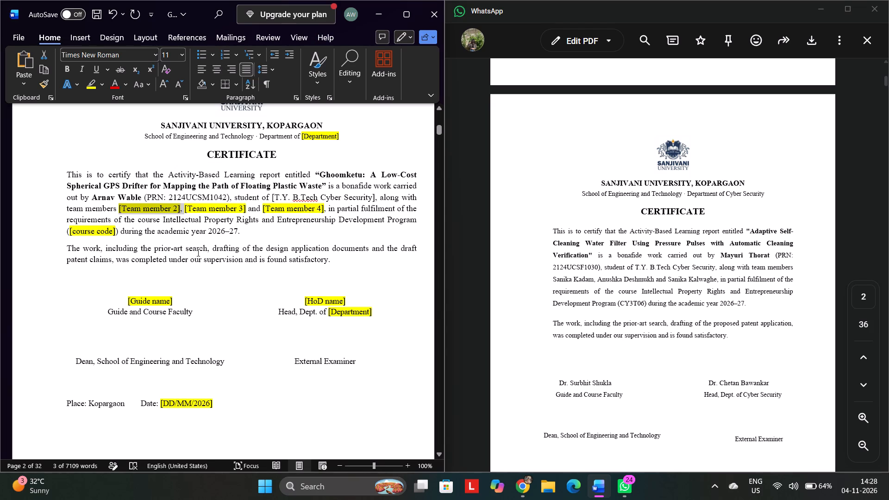
click(198, 253)
drag(179, 207, 148, 203)
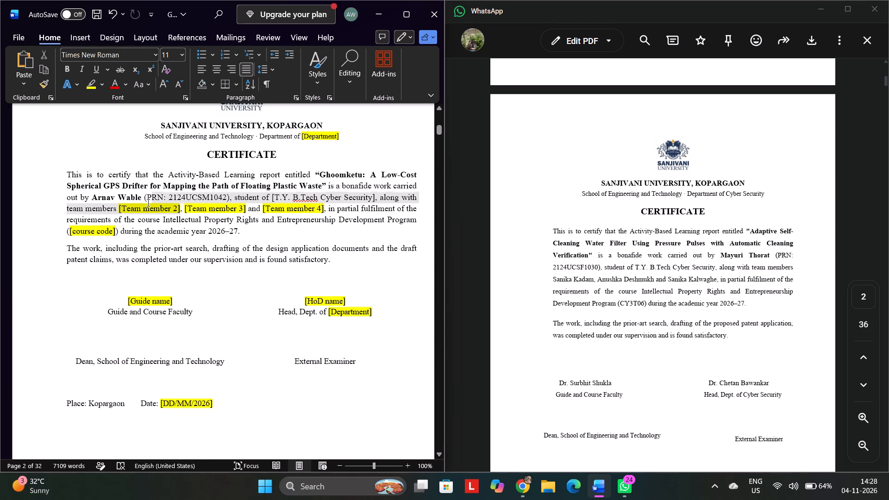
drag(148, 203, 119, 212)
key(ctrl+v)
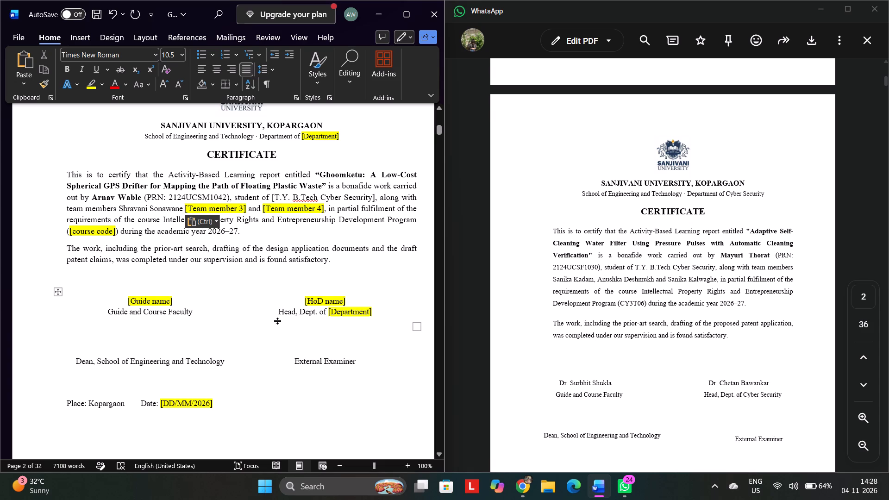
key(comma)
Replace the certificate's "[Team member 3]" placeholder with the third student's name copied from the cover page table.
scroll(277, 321, up, 2)
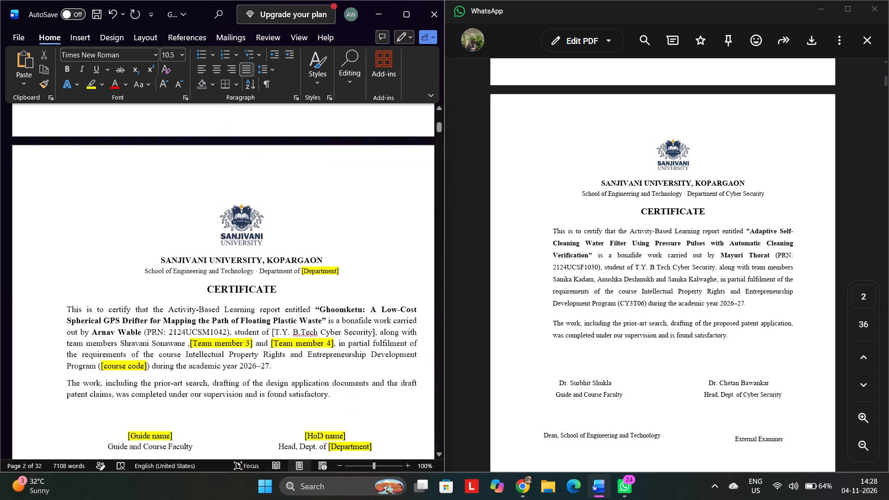
scroll(277, 321, up, 3)
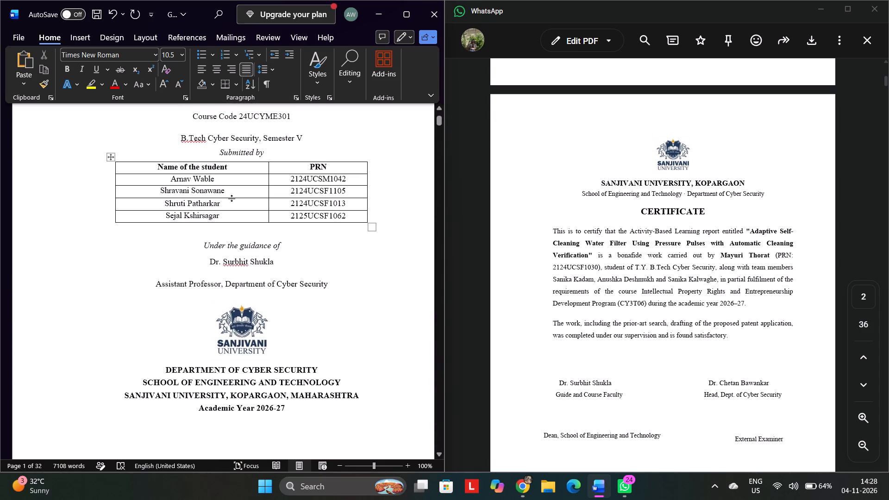
drag(230, 201, 173, 200)
key(ctrl+c)
scroll(173, 200, down, 1)
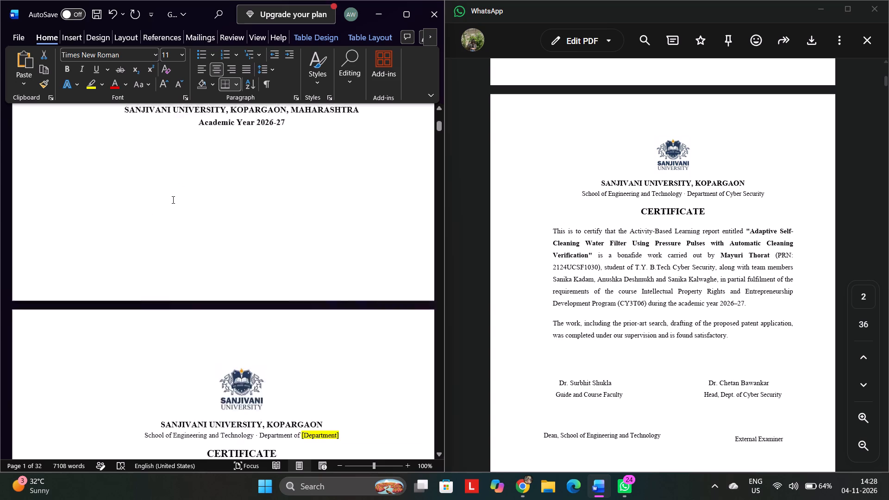
scroll(173, 200, down, 2)
drag(191, 240, 251, 247)
drag(254, 244, 226, 244)
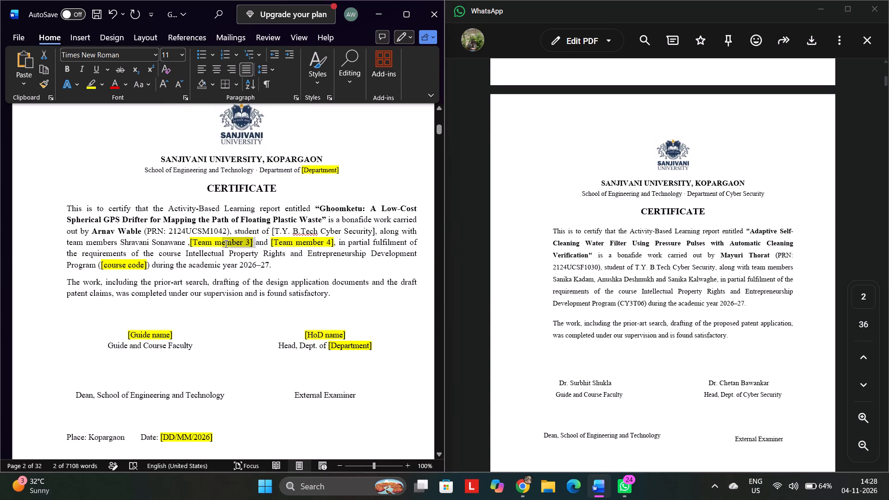
drag(226, 244, 190, 241)
key(ctrl+v)
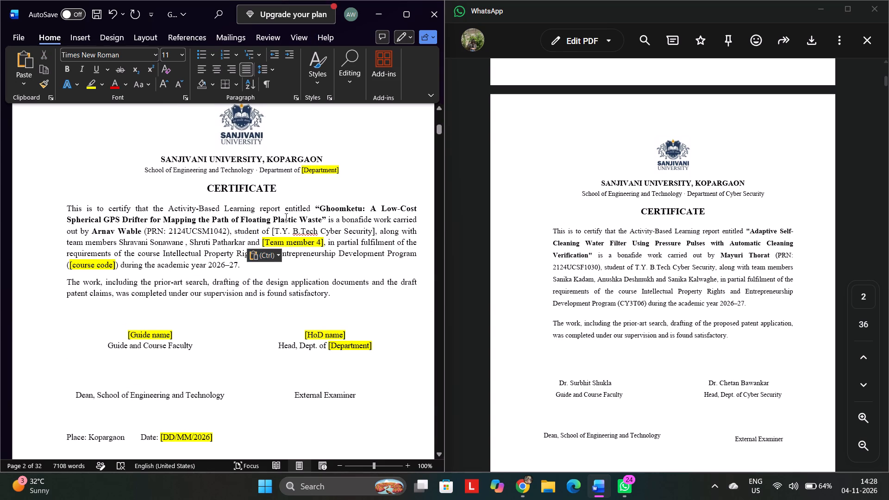
Replace the certificate's "[Team member 4]" placeholder with the fourth student's name copied from the cover page table.
scroll(286, 217, up, 3)
scroll(259, 183, up, 1)
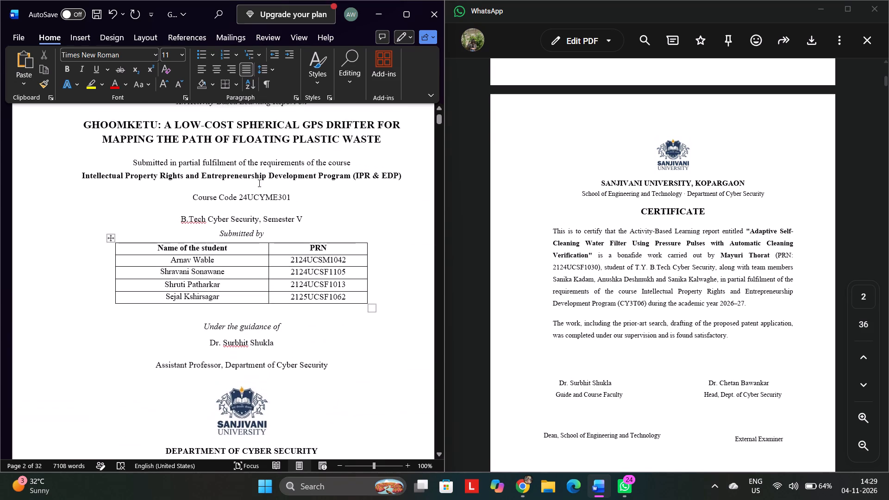
drag(239, 298, 169, 294)
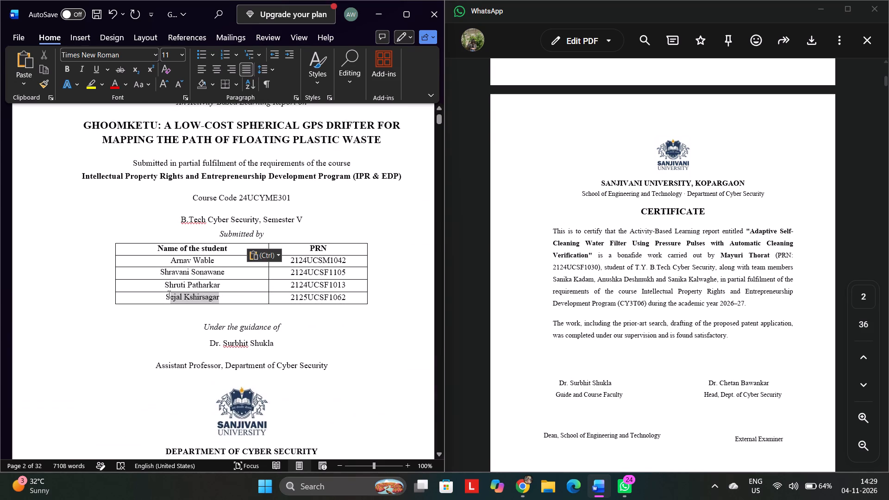
drag(169, 294, 165, 292)
key(ctrl+c)
scroll(165, 292, down, 2)
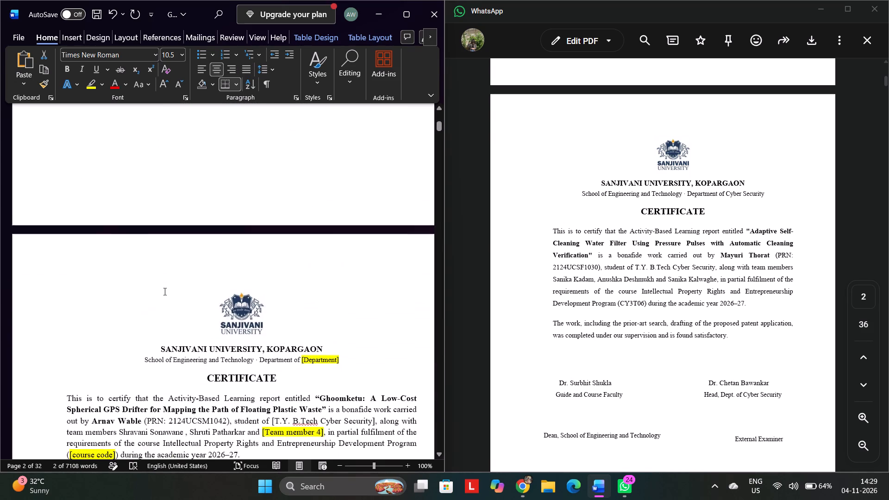
scroll(165, 292, down, 1)
drag(261, 360, 311, 356)
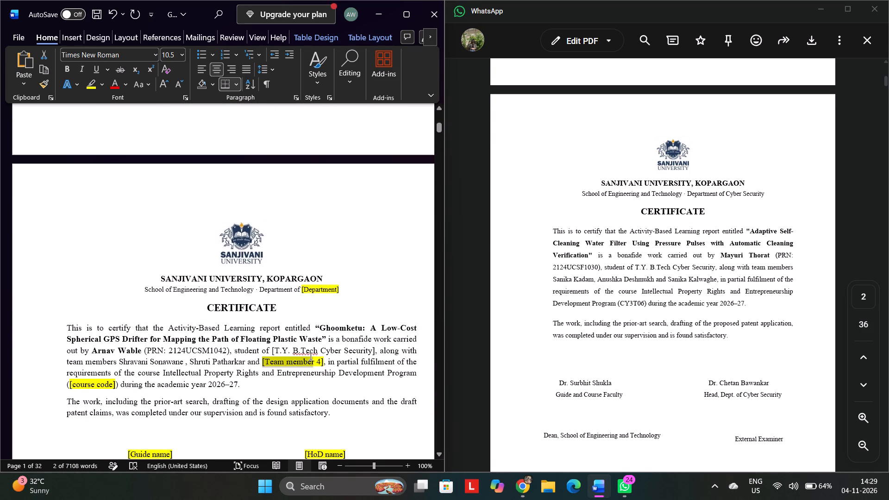
drag(311, 356, 322, 357)
key(ctrl+v)
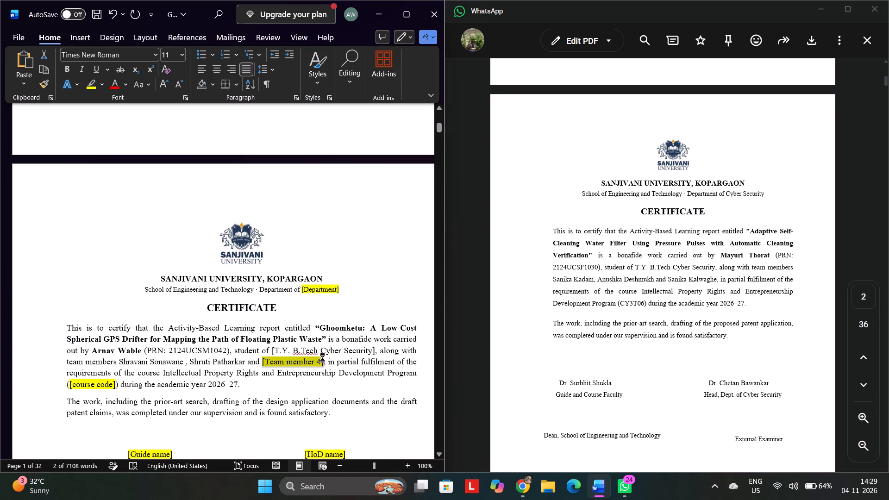
Select the highlighted "[Department]" placeholder in the School of Engineering and Technology line above the certificate heading.
drag(340, 287, 295, 296)
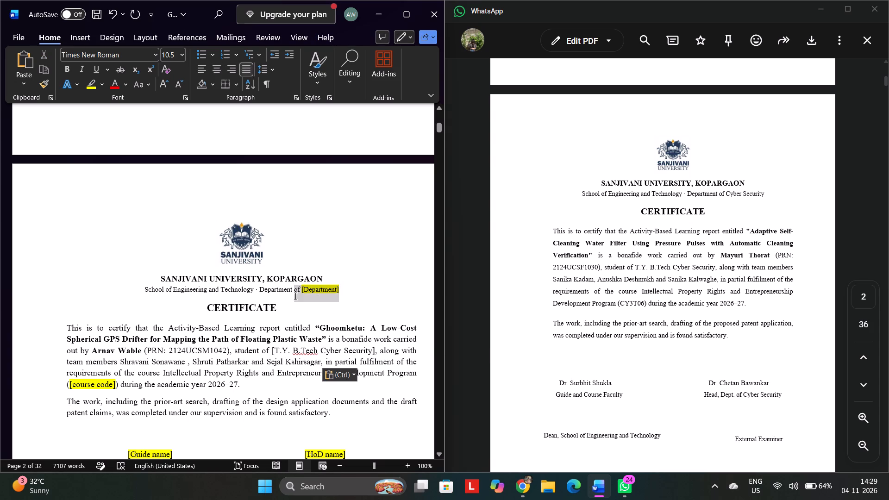
Replace the "[Department]" placeholder in the School of Engineering and Technology line above the certificate heading with "Cyber Security".
drag(295, 296, 300, 288)
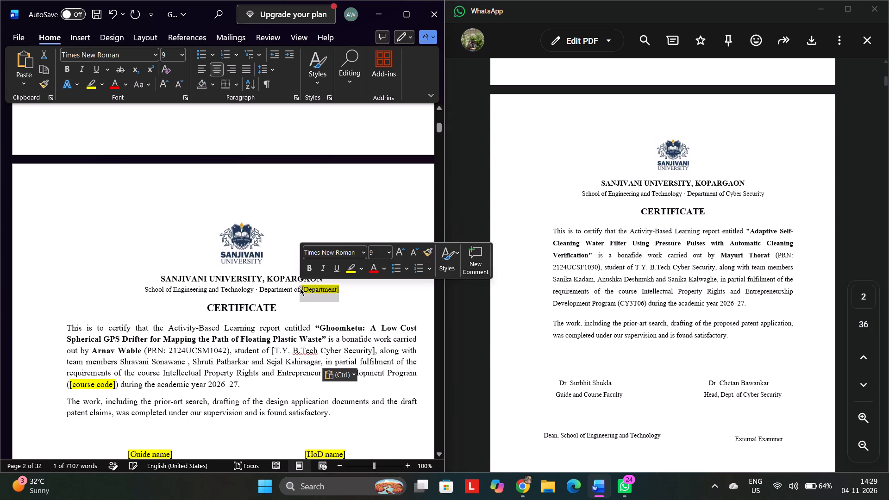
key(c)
key(BackSpace)
key(BackSpace)
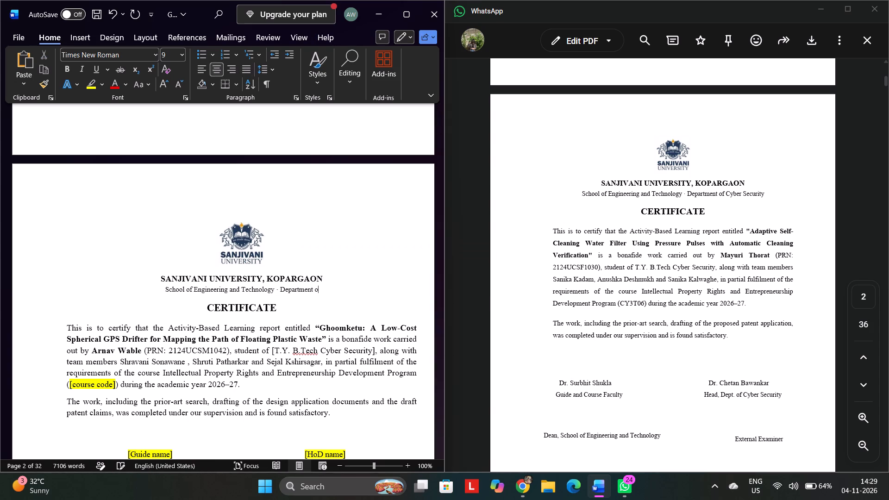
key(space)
key(BackSpace)
key(BackSpace)
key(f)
key(BackSpace)
key(BackSpace)
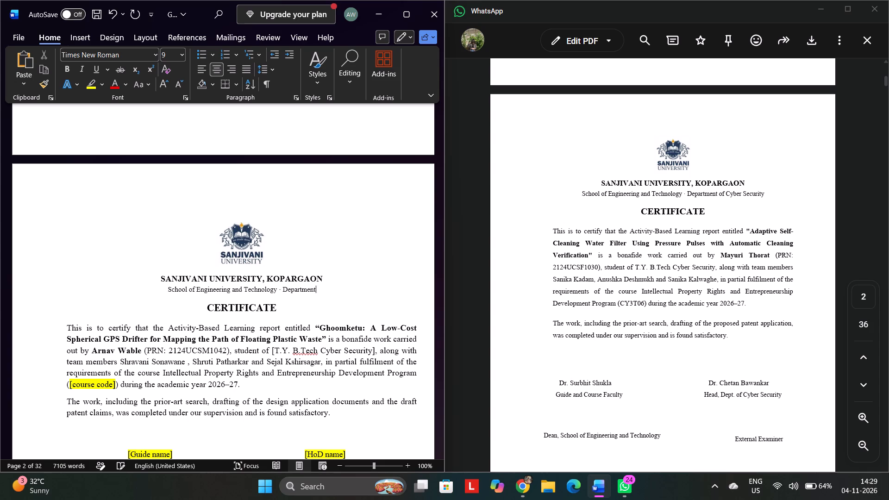
key(ctrl+z)
key(ctrl+z)
key(ctrl+z)
key(ctrl+z)
key(ctrl+z)
key(ctrl+z)
key(ctrl+z)
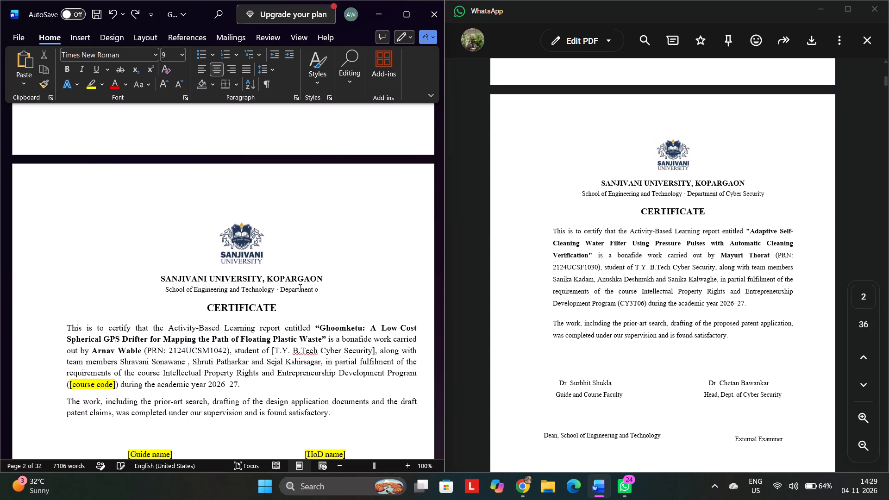
key(ctrl+z)
key(BackSpace)
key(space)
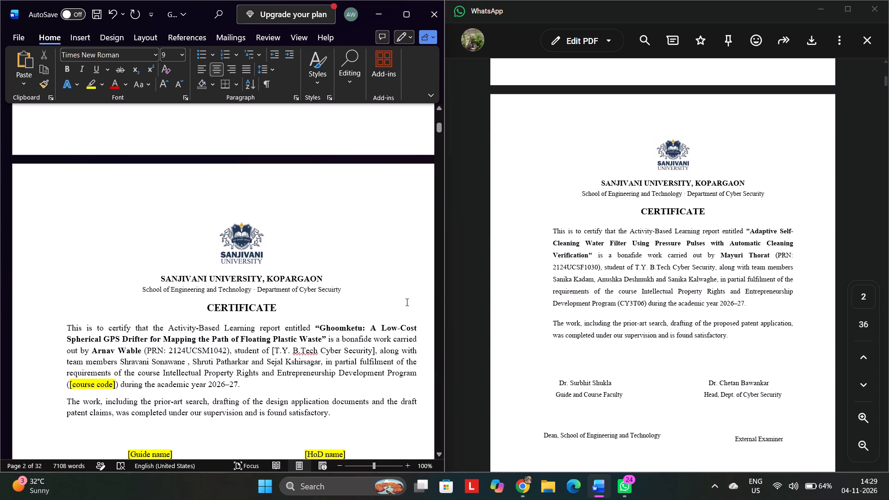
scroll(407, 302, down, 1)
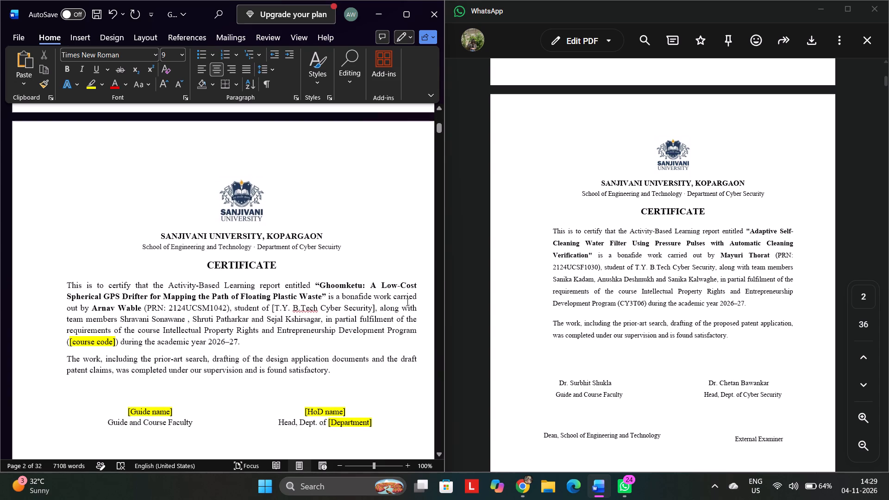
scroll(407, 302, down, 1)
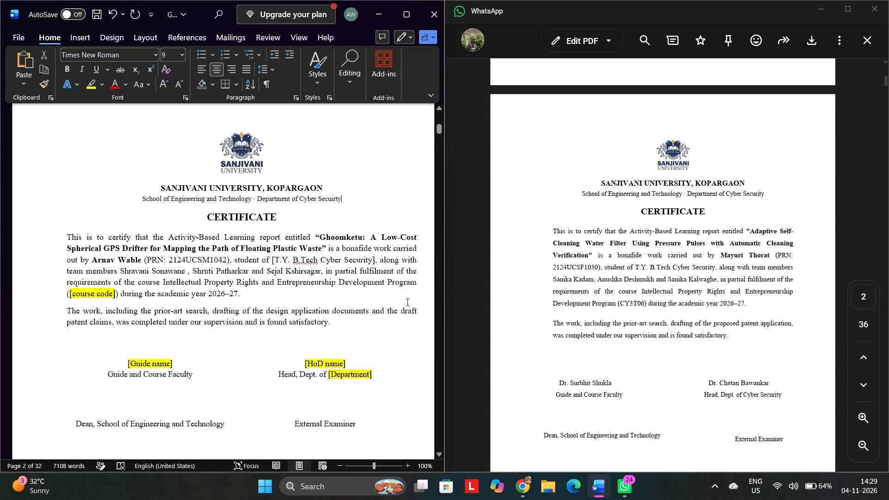
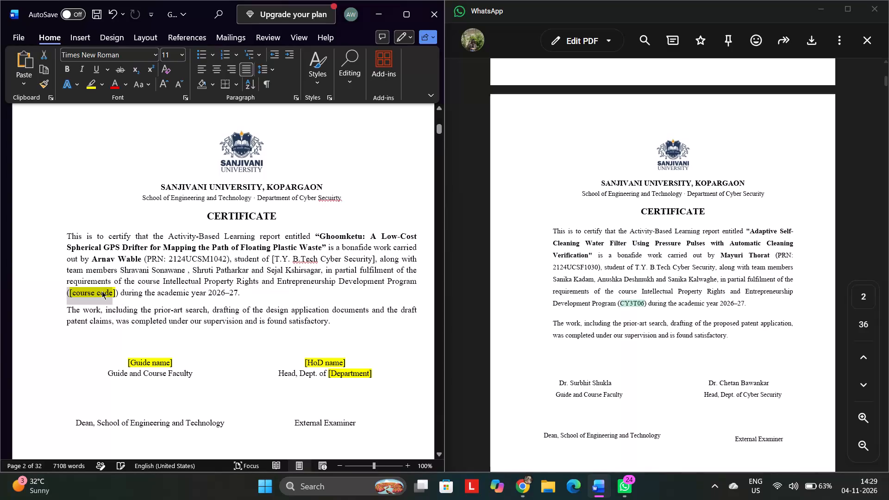
Replace the certificate's highlighted "[course code]" placeholder with the copied code CY3T06 and restore the opening parenthesis before it.
ctrl+scroll(102, 291, up, 3)
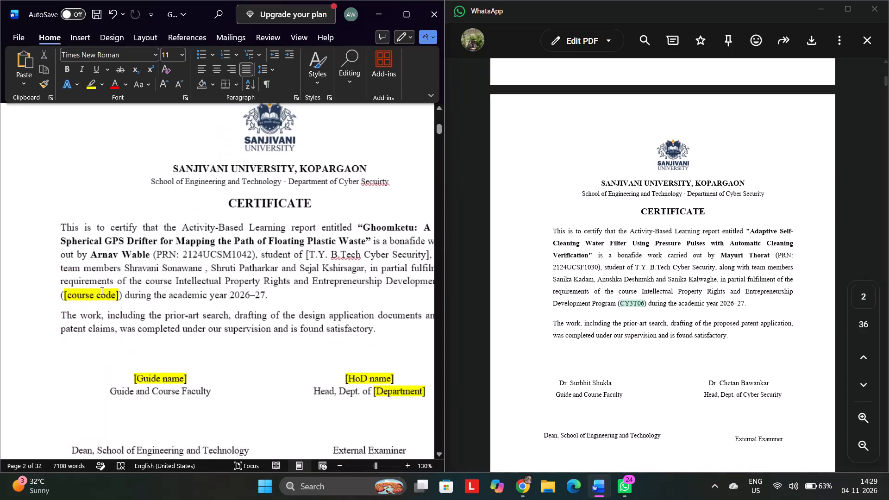
drag(61, 292, 118, 293)
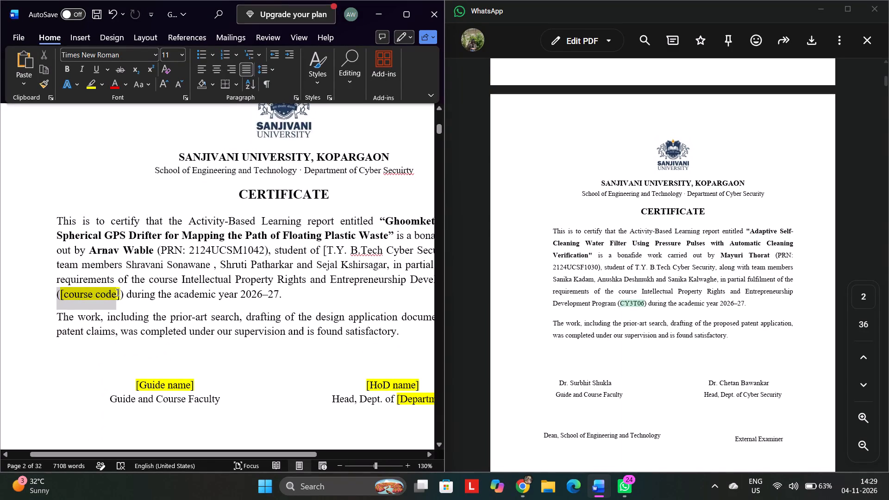
drag(118, 293, 118, 296)
key(ctrl+v)
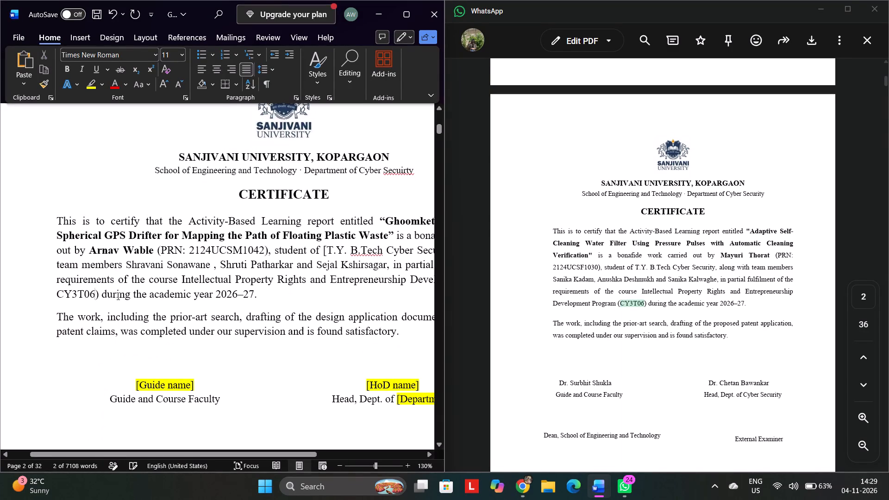
click(55, 296)
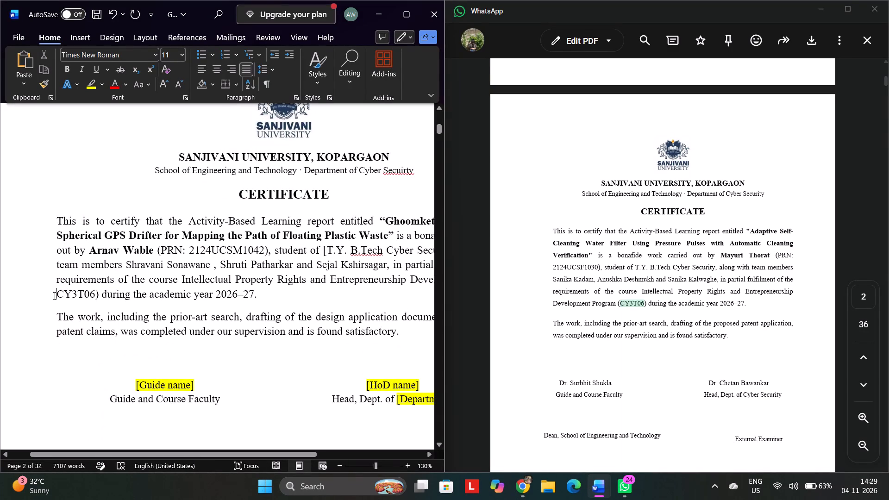
key(shift+parenleft)
ctrl+scroll(55, 296, down, 4)
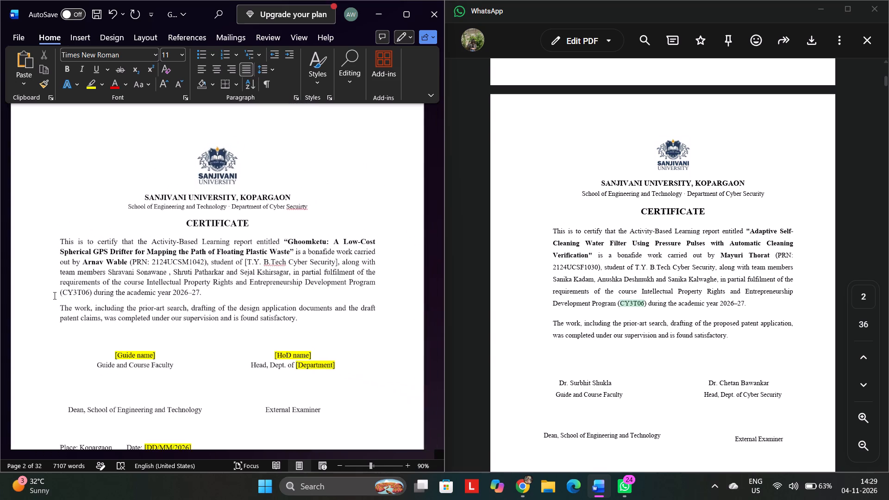
ctrl+scroll(55, 296, down, 3)
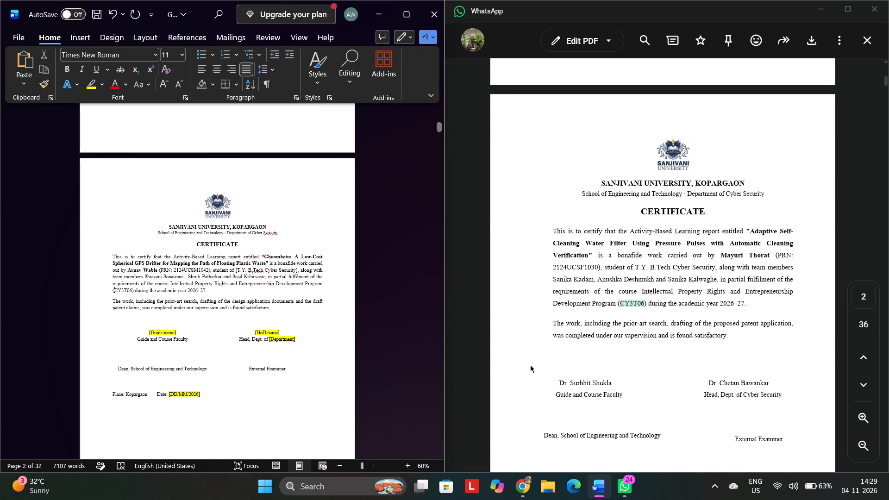
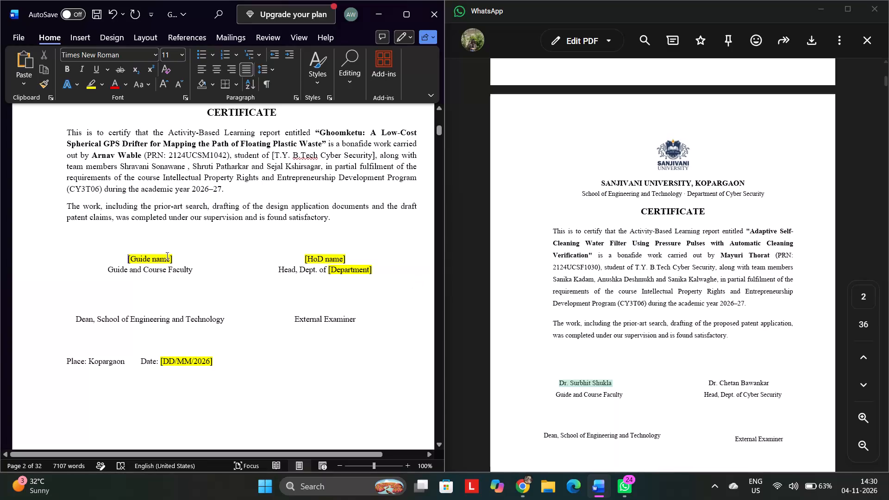
Replace the "[Guide name]" placeholder in the certificate's signature block with the guide's name copied from the sample report.
key(ctrl+v)
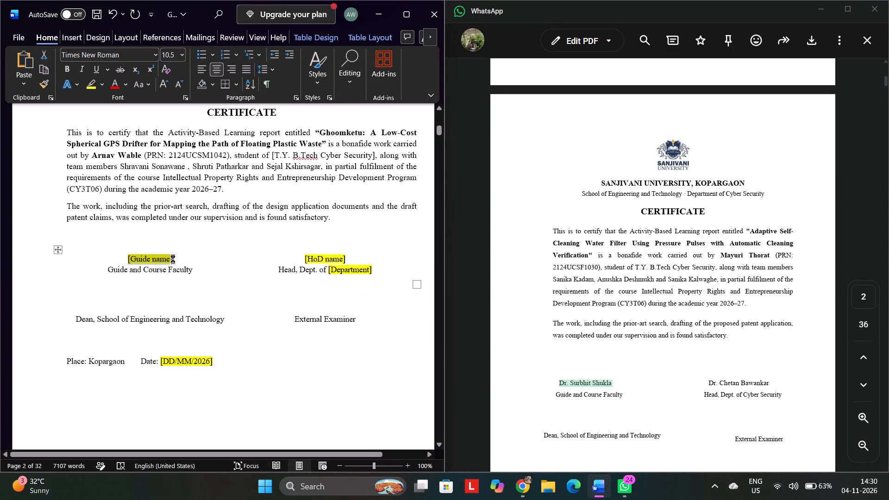
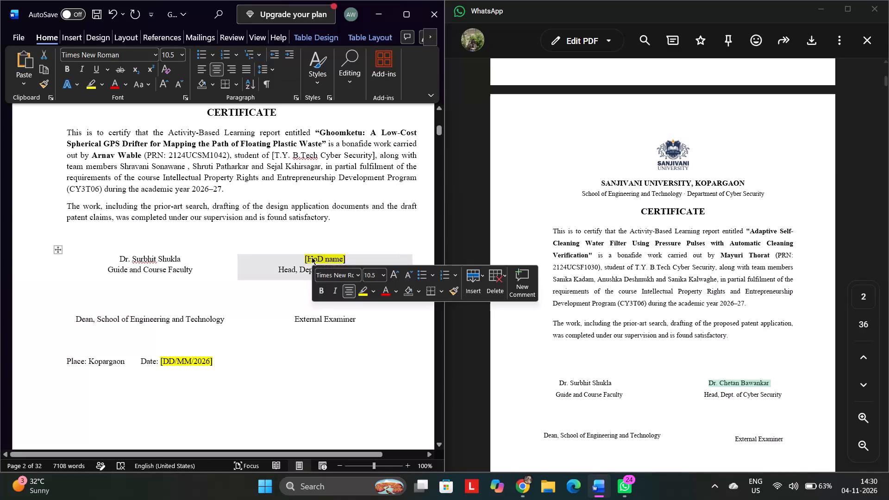
Replace the certificate's "[HoD name]" placeholder with the department head's name copied from the sample report.
click(286, 249)
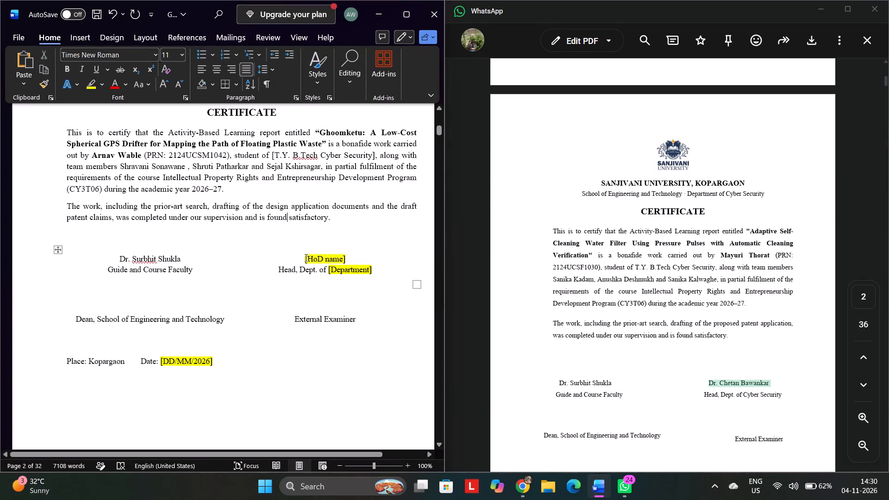
drag(304, 257, 349, 256)
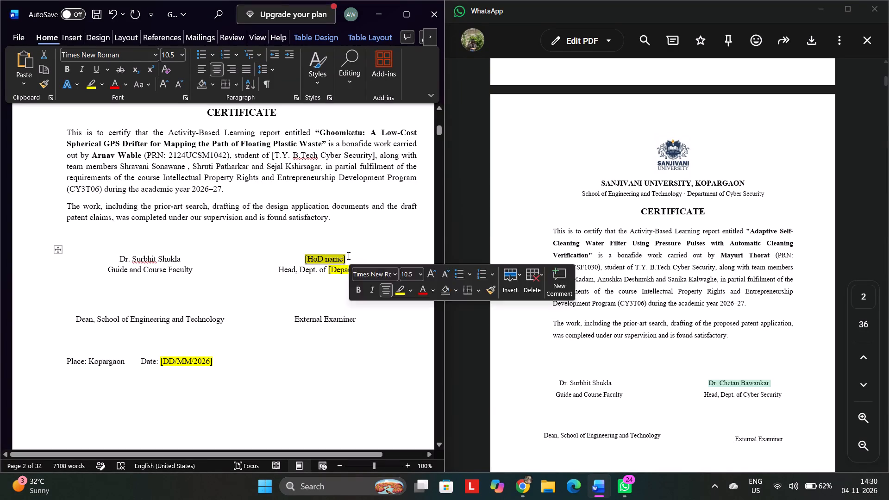
key(ctrl+v)
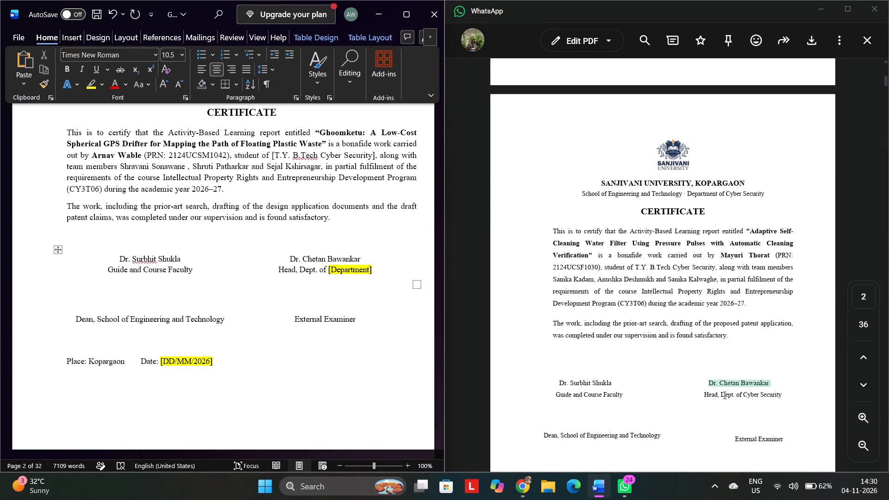
Replace the "[Department]" placeholder in the certificate's "Head, Dept. of" line with "Cyber Security", correcting its spelling.
double_click(375, 268)
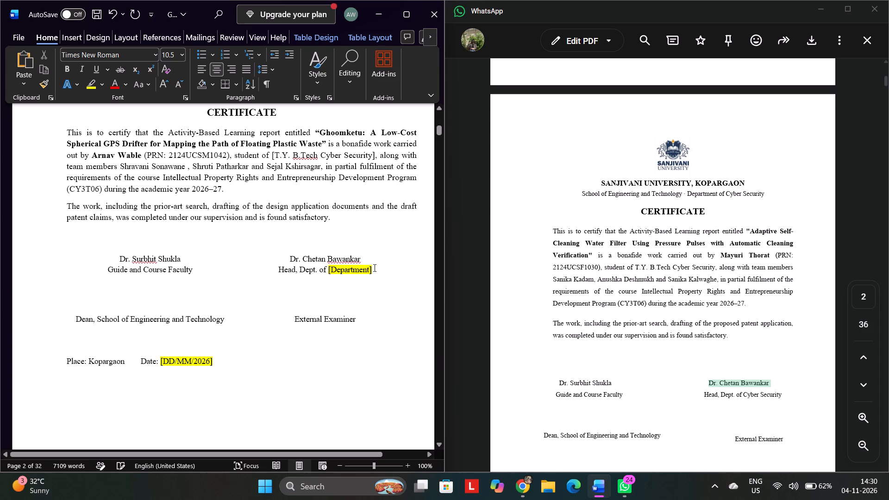
key(BackSpace)
key(BackSpace)
key(BackSpace)
key(BackSpace)
key(BackSpace)
key(BackSpace)
key(BackSpace)
key(BackSpace)
key(BackSpace)
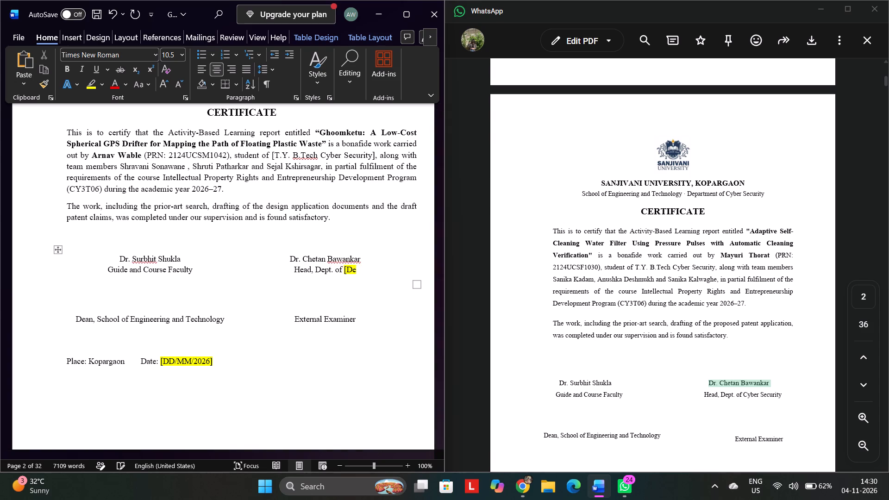
key(BackSpace)
key(BackSpace)
key(BackSpace)
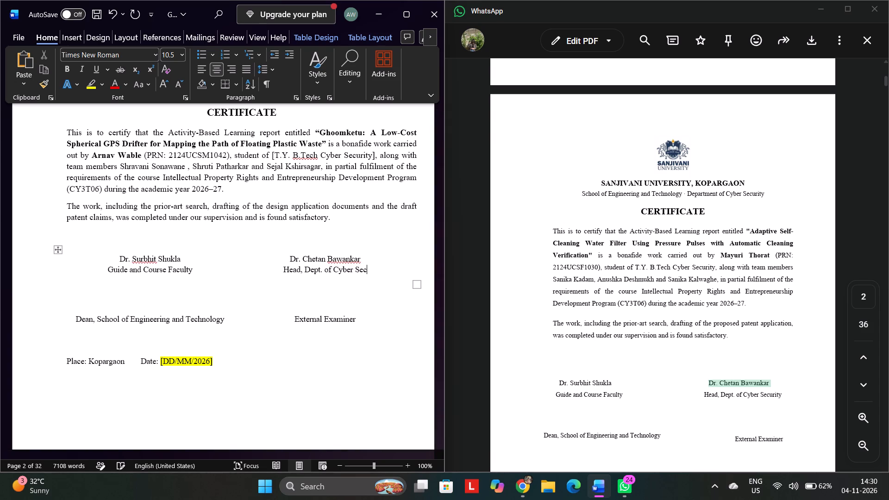
key(BackSpace)
key(BackSpace)
key(BackSpace)
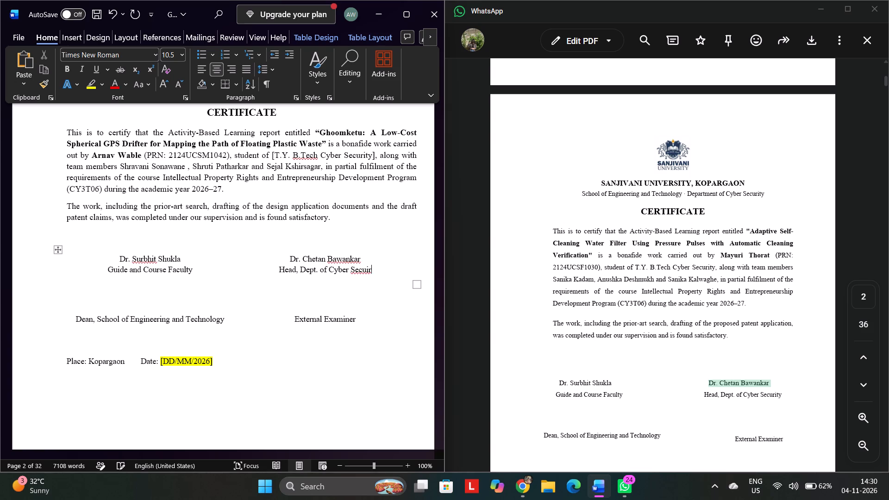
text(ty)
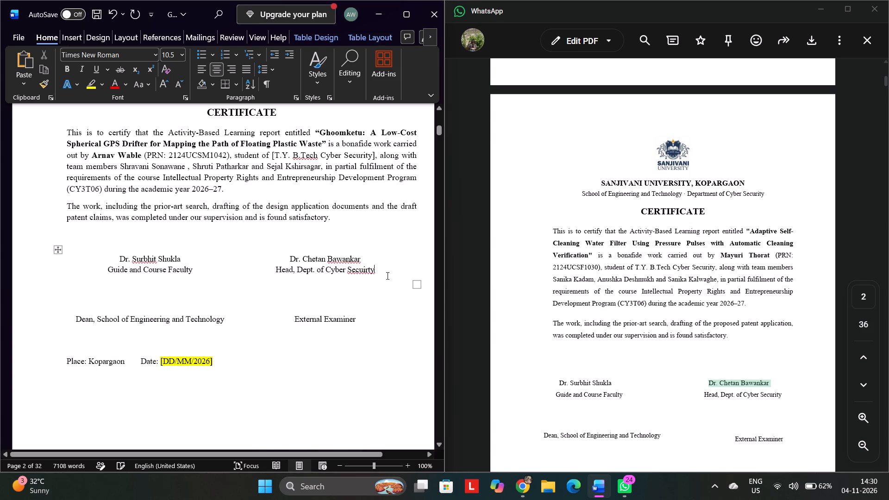
click(377, 301)
click(366, 273)
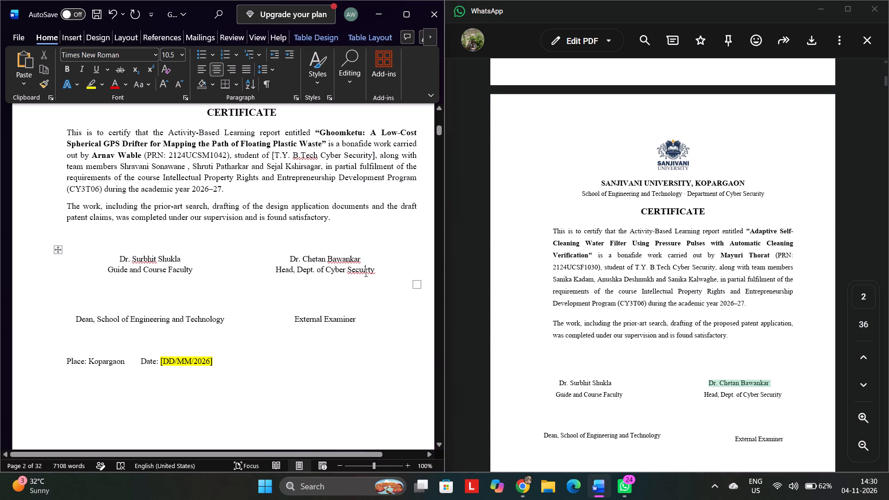
right_click(366, 273)
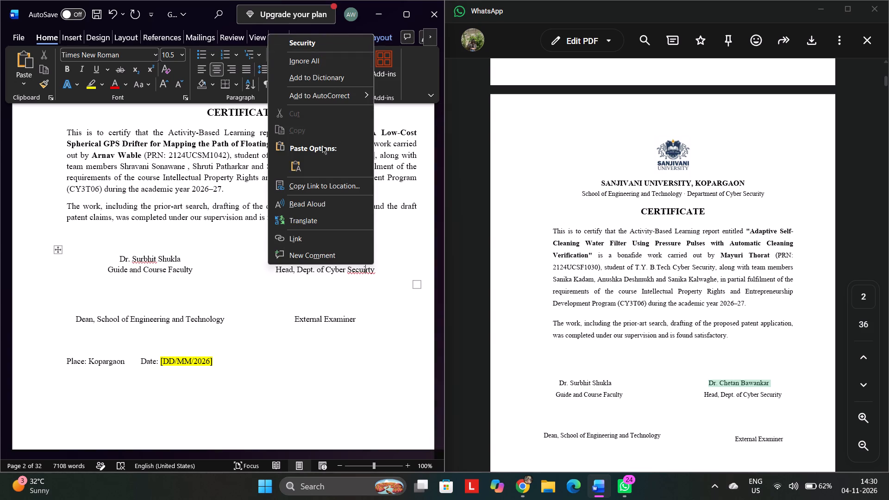
click(309, 38)
Correct the misspelled word to "Security" in the School of Engineering and Technology line above the certificate heading.
scroll(294, 167, up, 1)
click(332, 170)
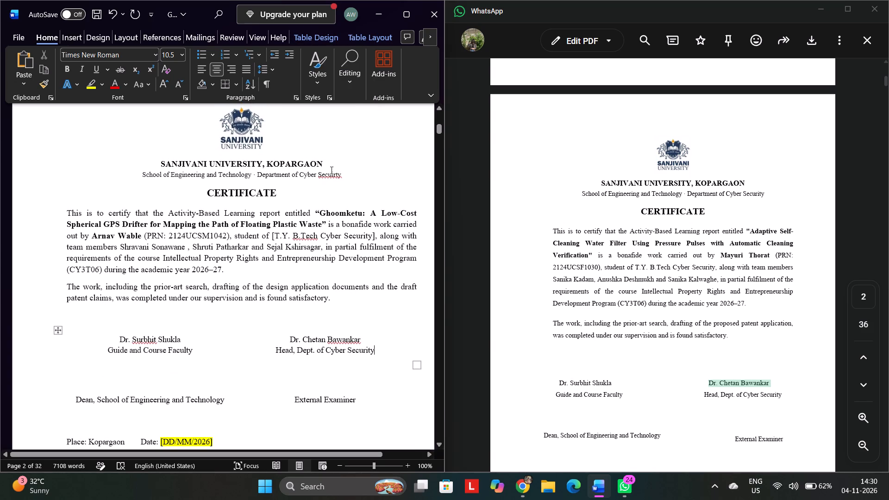
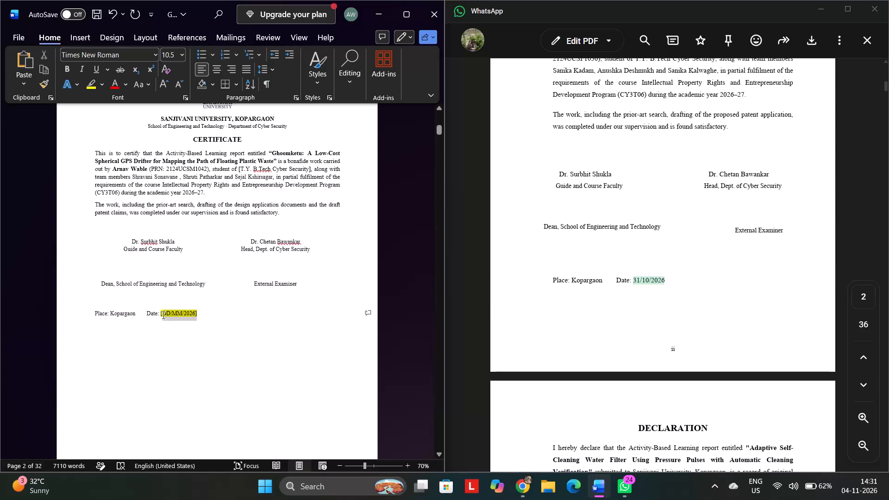
Replace the certificate's highlighted "[DD/MM/2026]" date placeholder with 31/10/2026 copied from the sample report.
key(ctrl+v)
Compare the report's Declaration page and its highlighted placeholders with the Declaration in the WhatsApp sample PDF.
scroll(198, 357, down, 1)
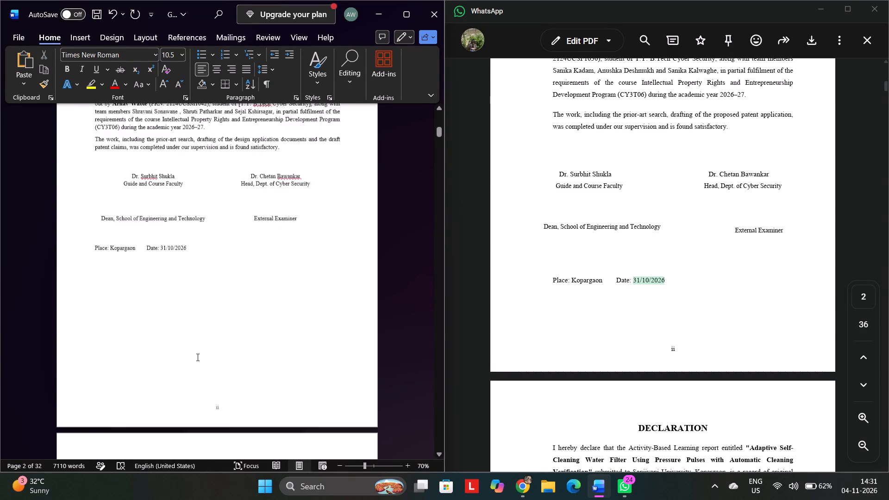
scroll(198, 357, down, 3)
scroll(566, 349, down, 2)
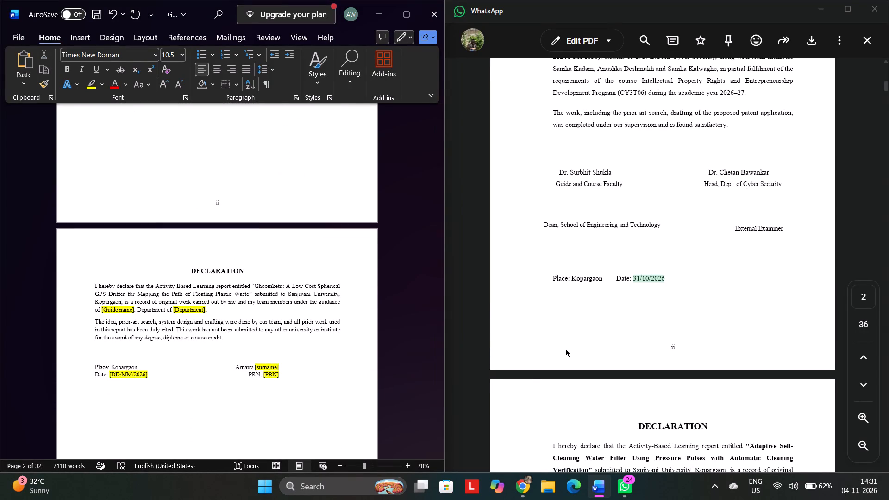
scroll(566, 349, down, 1)
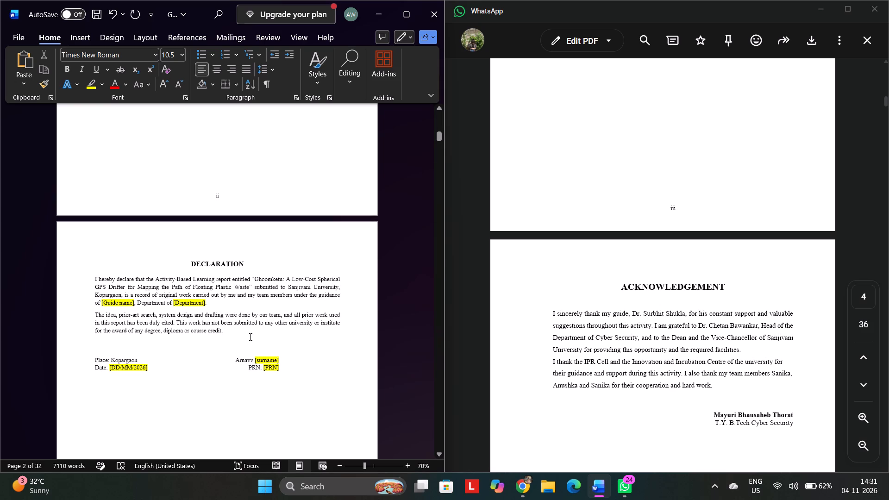
scroll(651, 250, right, 1)
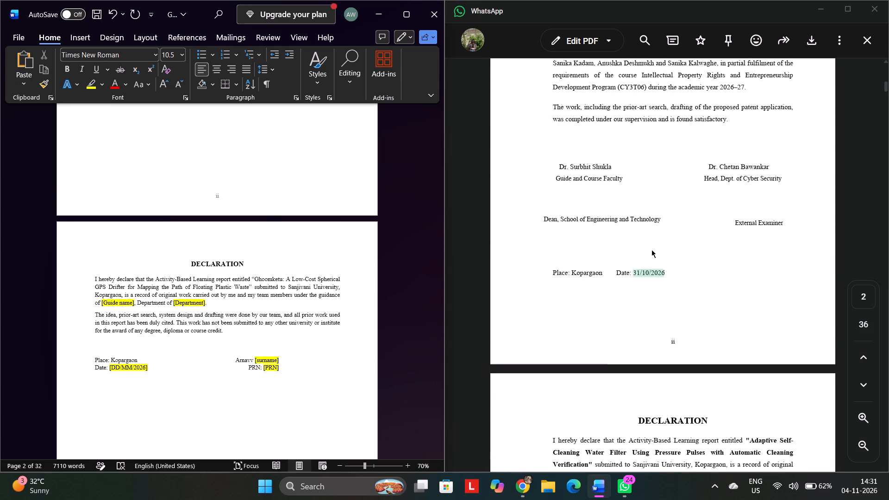
scroll(651, 250, right, 1)
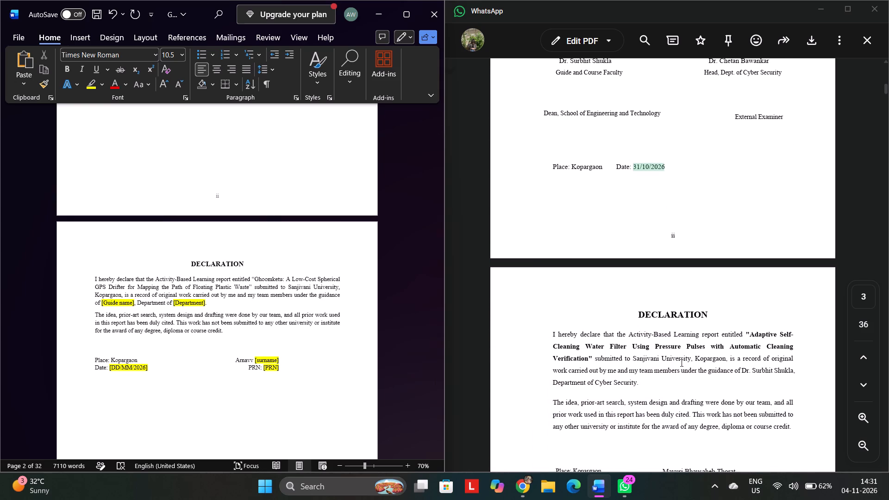
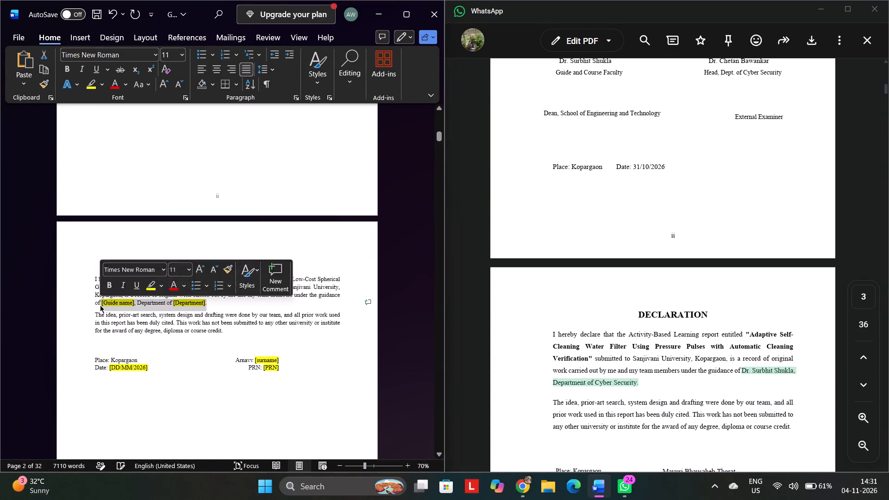
Replace the declaration's guide name and department placeholders with the guide's name and "Department of Cyber Security." copied from the sample PDF.
key(ctrl+v)
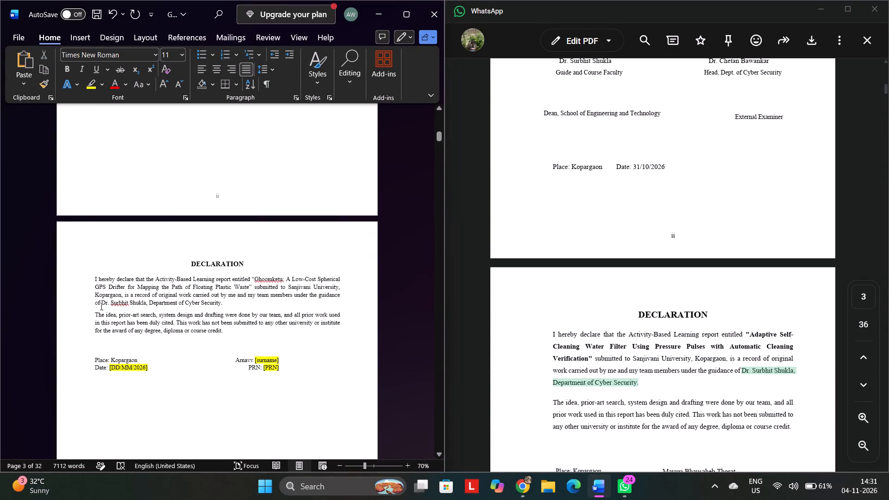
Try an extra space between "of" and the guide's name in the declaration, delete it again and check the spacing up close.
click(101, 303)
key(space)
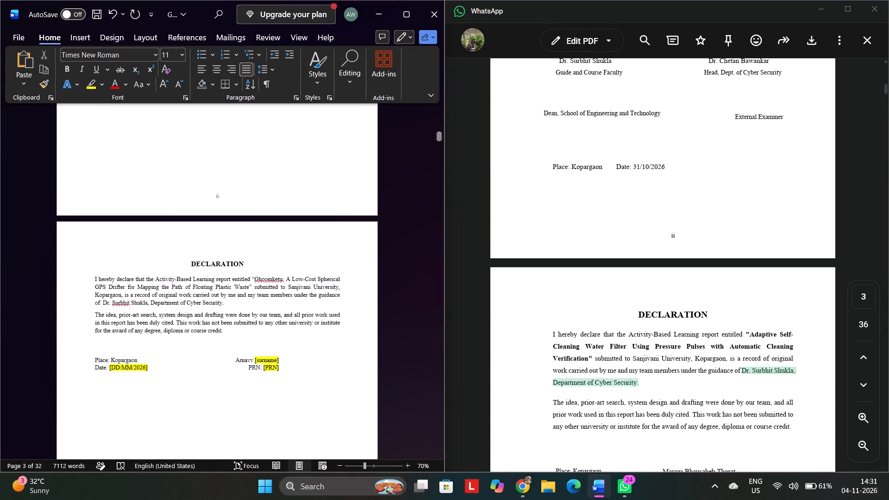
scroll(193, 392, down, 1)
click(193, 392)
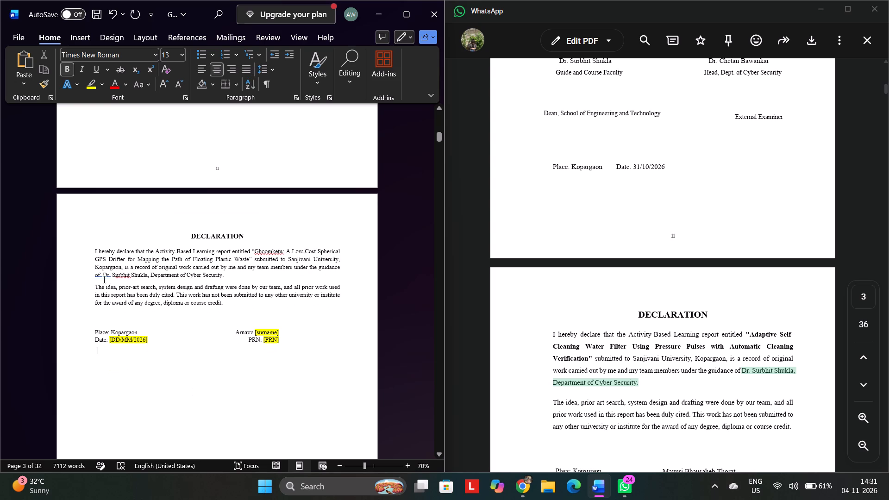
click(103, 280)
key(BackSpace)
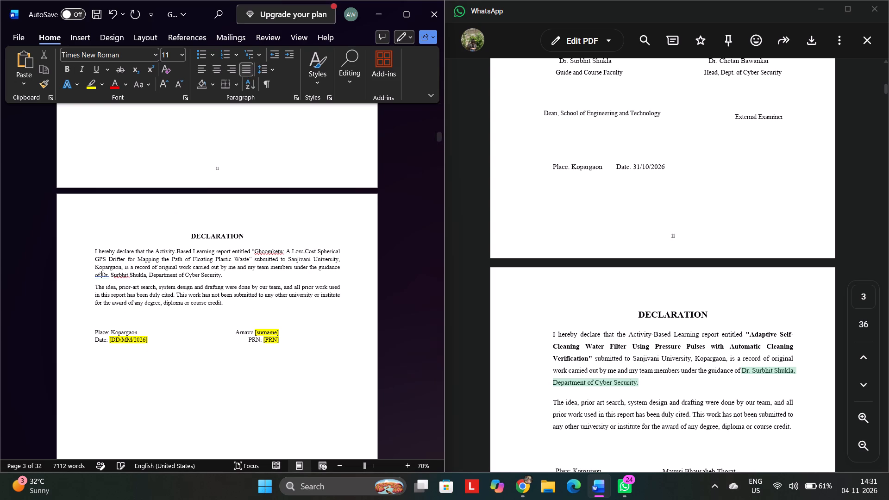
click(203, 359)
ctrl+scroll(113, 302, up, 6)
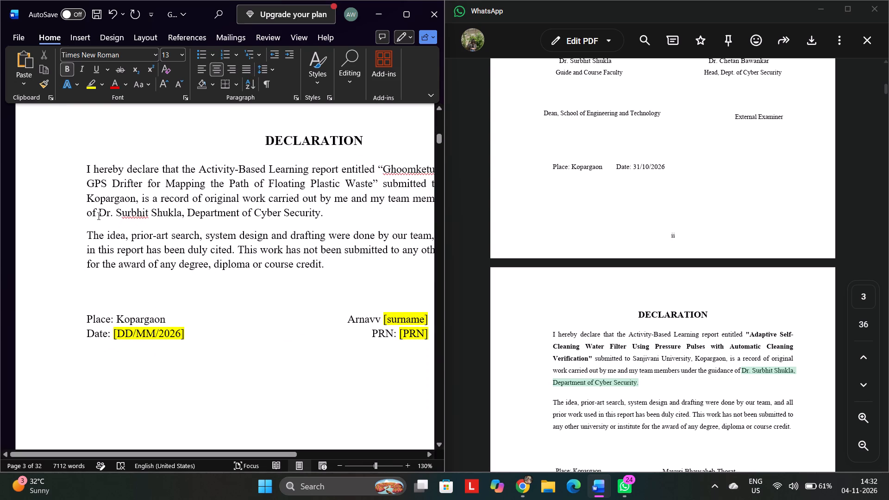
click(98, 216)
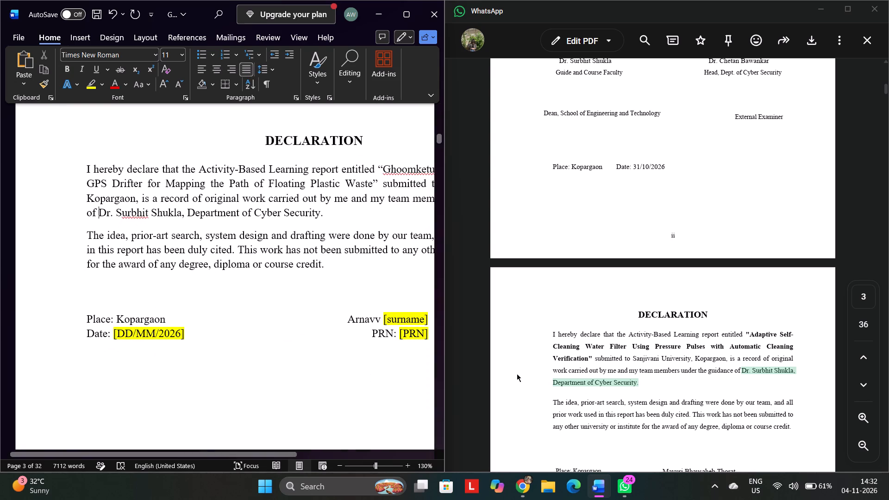
Compare the declaration's highlighted date, surname and PRN blanks with the matching block below the declaration in the sample PDF.
click(332, 363)
scroll(332, 363, down, 1)
scroll(669, 428, down, 1)
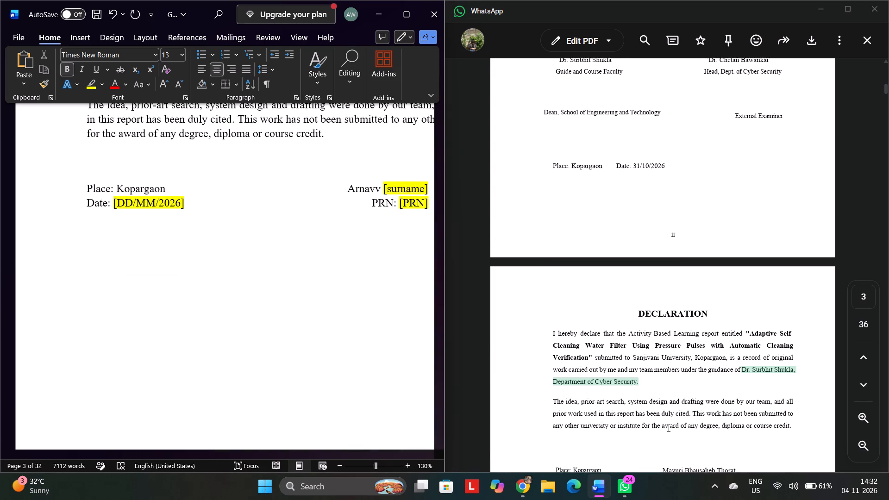
scroll(669, 428, down, 1)
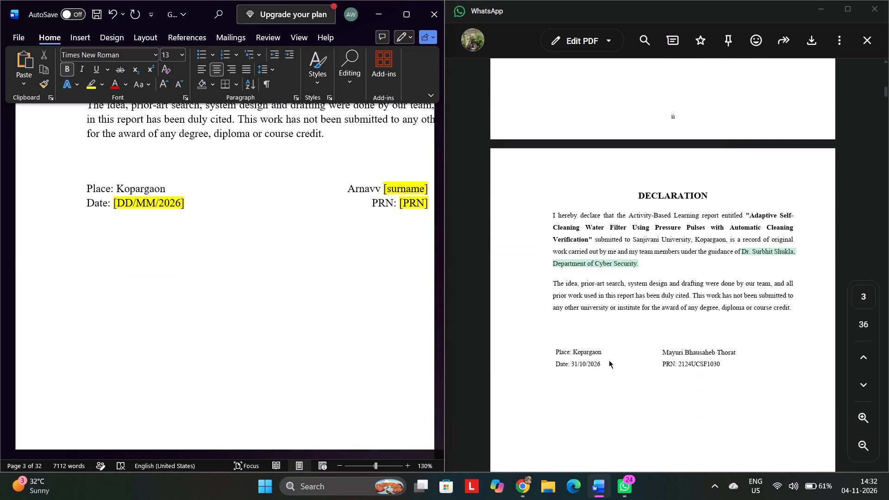
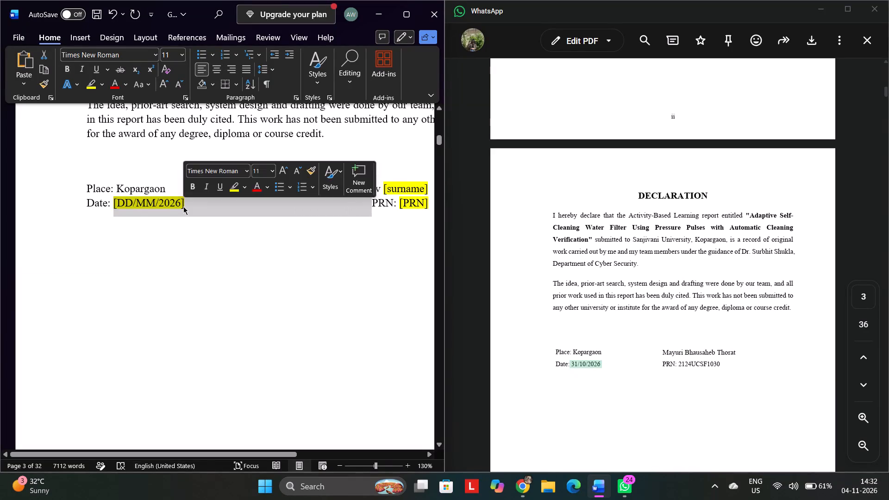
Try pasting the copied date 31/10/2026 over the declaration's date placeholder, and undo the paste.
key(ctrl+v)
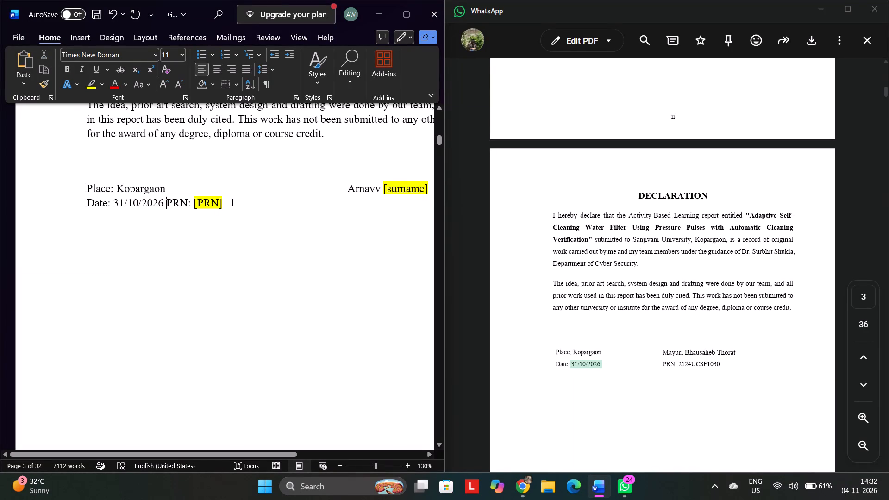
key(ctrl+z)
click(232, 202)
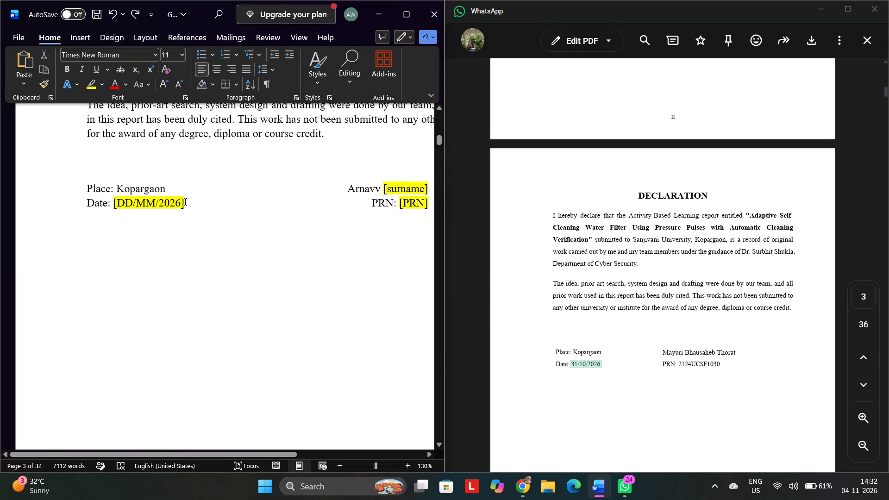
Remove the yellow highlight from the bracketed date placeholder below the declaration.
drag(185, 202, 115, 202)
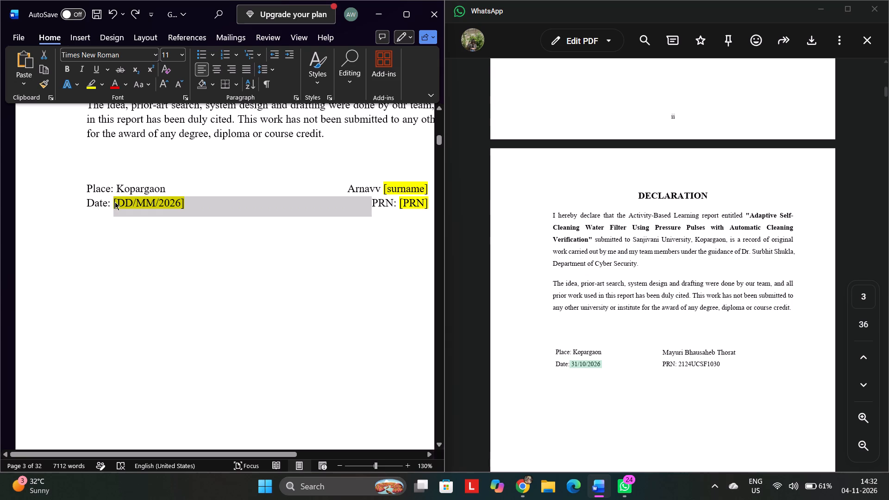
click(174, 209)
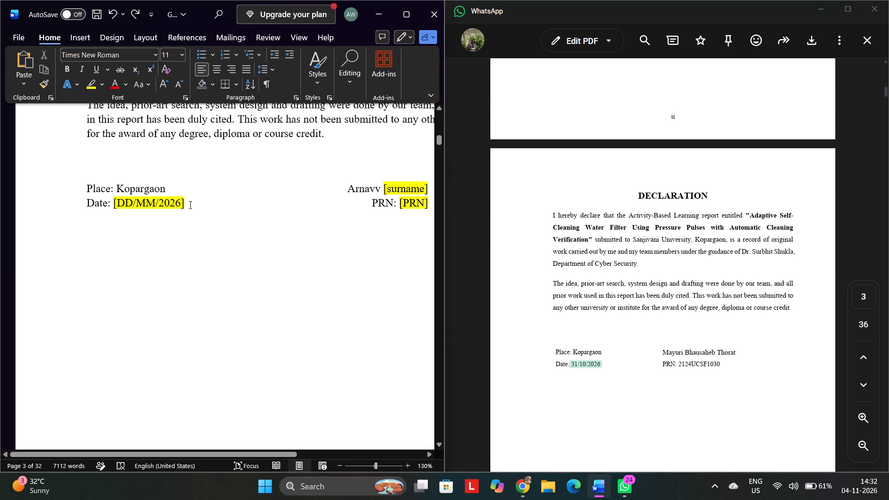
drag(185, 203, 117, 203)
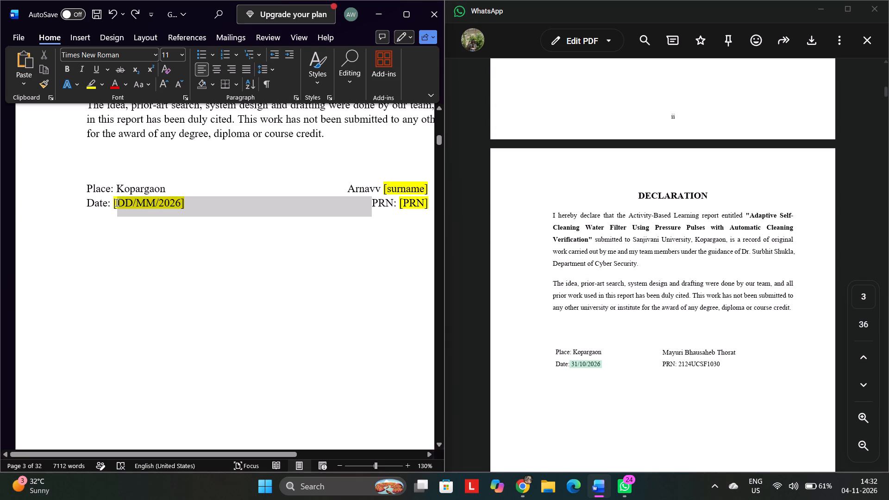
drag(117, 203, 114, 202)
click(88, 83)
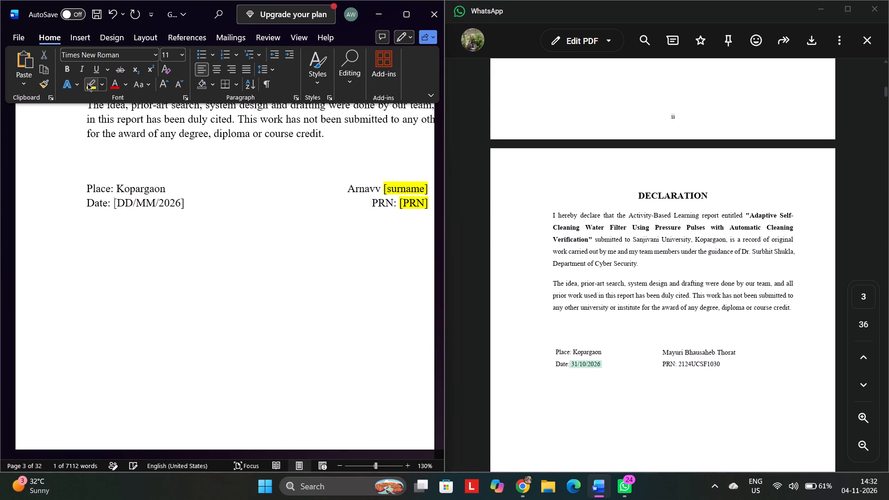
Replace the month and day letters in the declaration's date placeholder so the date is 31/10/2026, keeping the brackets.
click(154, 202)
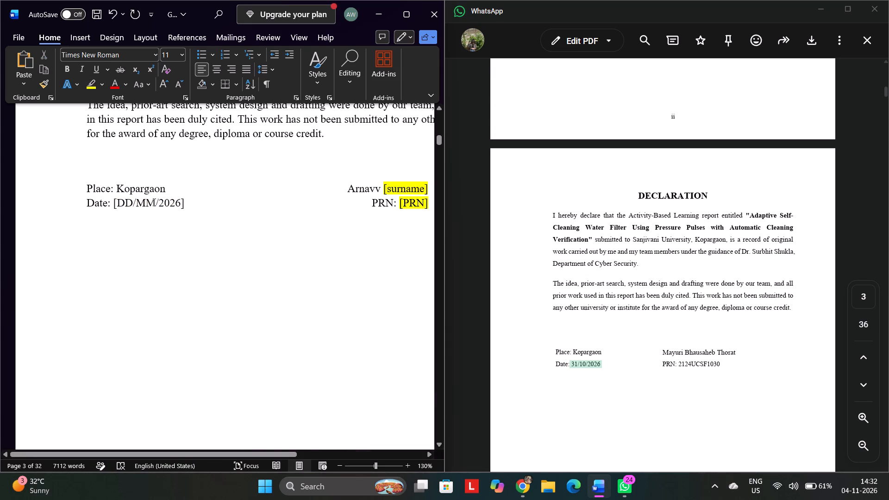
key(BackSpace)
key(BackSpace)
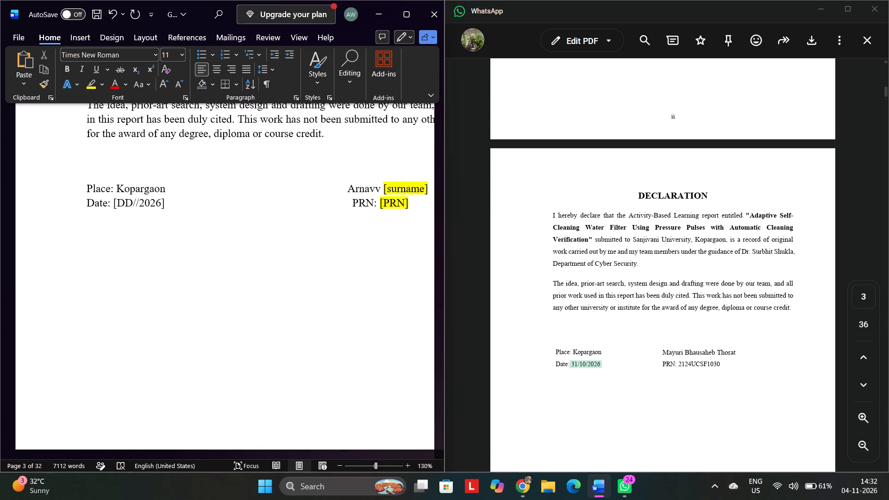
text(10)
click(132, 199)
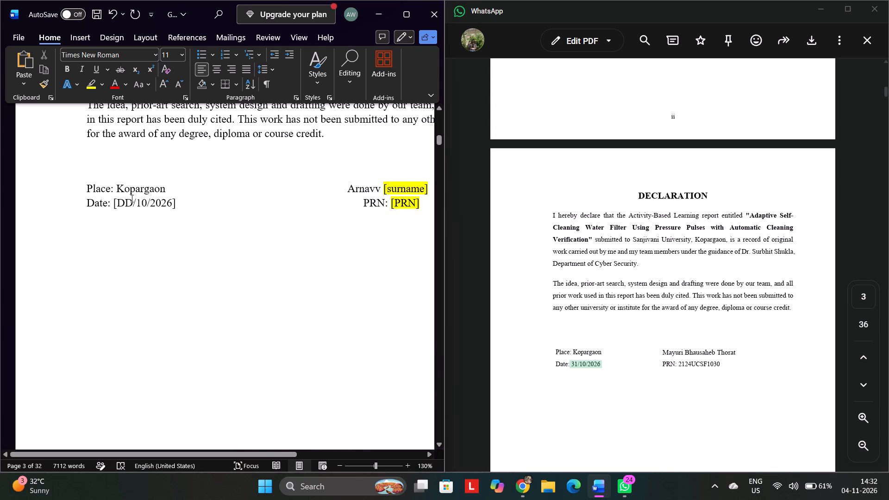
key(BackSpace)
key(BackSpace)
text(31)
Delete the doubled final "v" from the first name before the surname placeholder in the declaration's signature block.
scroll(397, 194, left, 1)
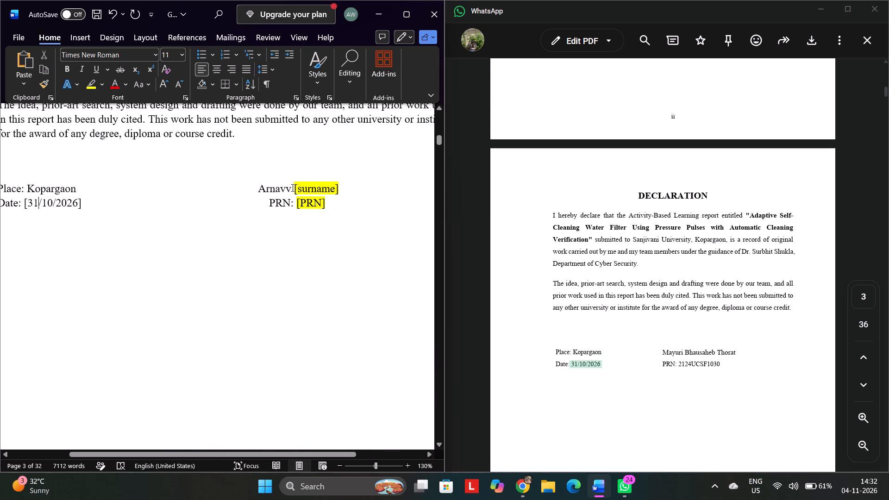
click(290, 188)
key(BackSpace)
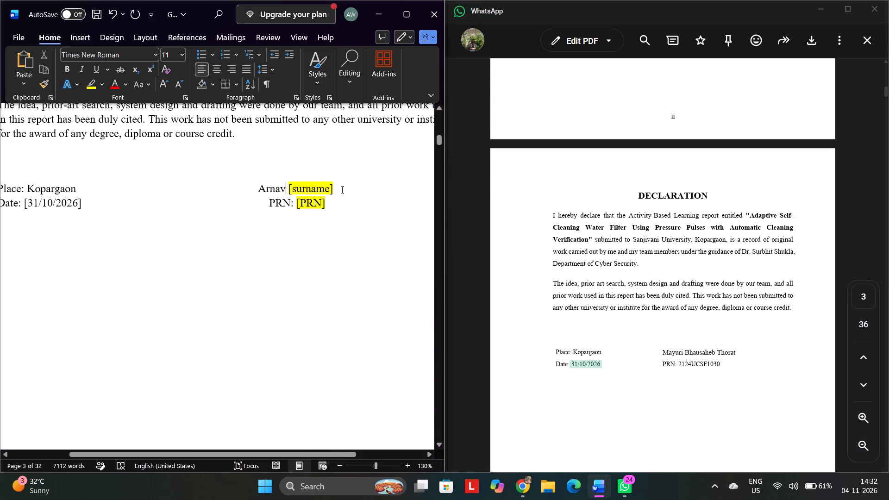
Replace the highlighted surname placeholder in the declaration's signature block with the student's surname.
click(335, 189)
key(BackSpace)
key(BackSpace)
key(BackSpace)
key(BackSpace)
key(BackSpace)
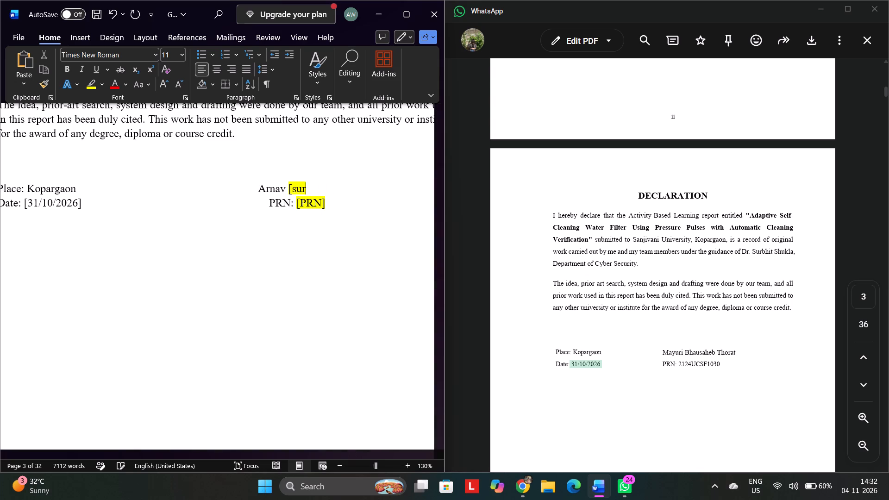
key(BackSpace)
key(BackSpace)
key(BackSpace)
key(BackSpace)
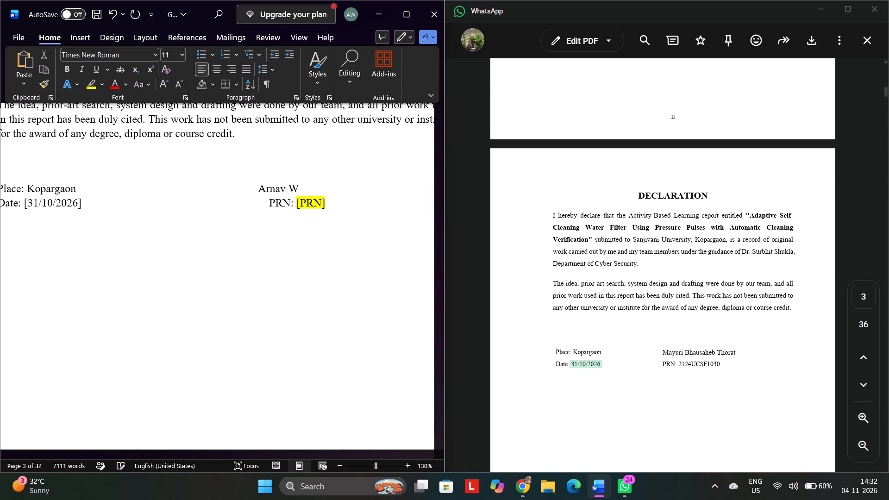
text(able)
Replace the highlighted PRN placeholder in the declaration's signature block with the student's PRN.
drag(326, 208, 297, 208)
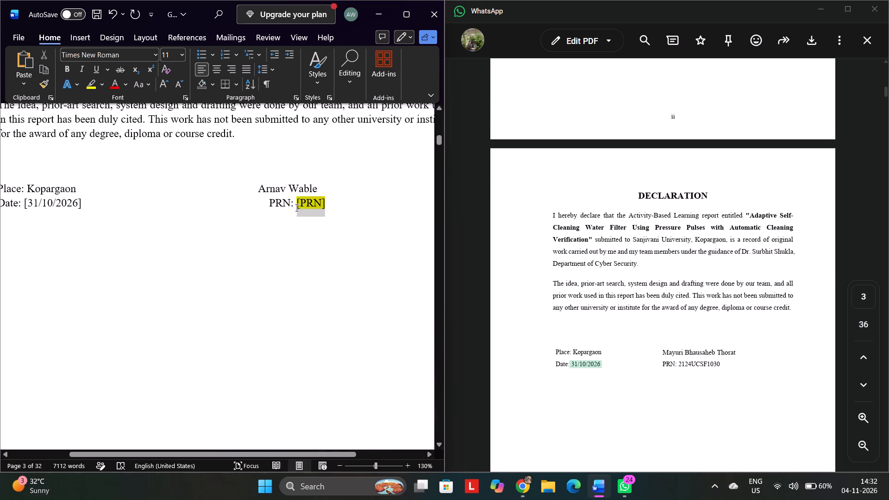
drag(297, 208, 298, 206)
key(BackSpace)
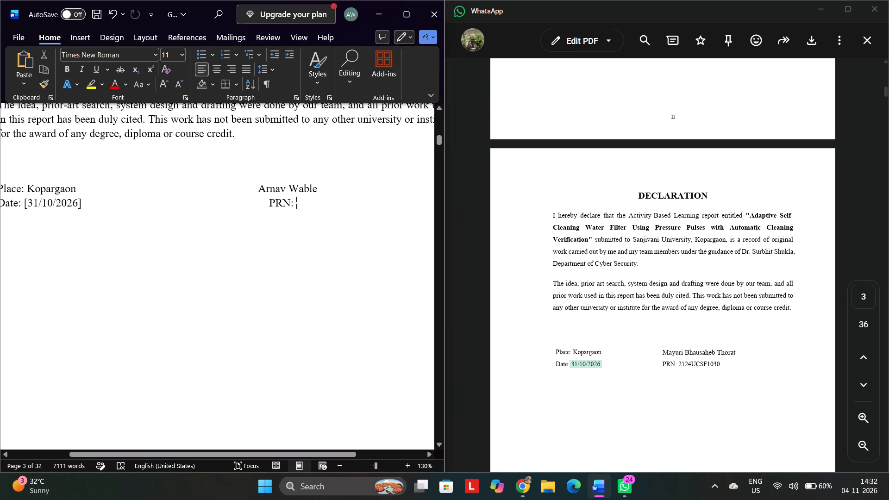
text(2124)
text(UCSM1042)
Compare the report's Acknowledgement page and its highlighted placeholders with the Acknowledgement page of the sample PDF.
ctrl+scroll(298, 206, down, 3)
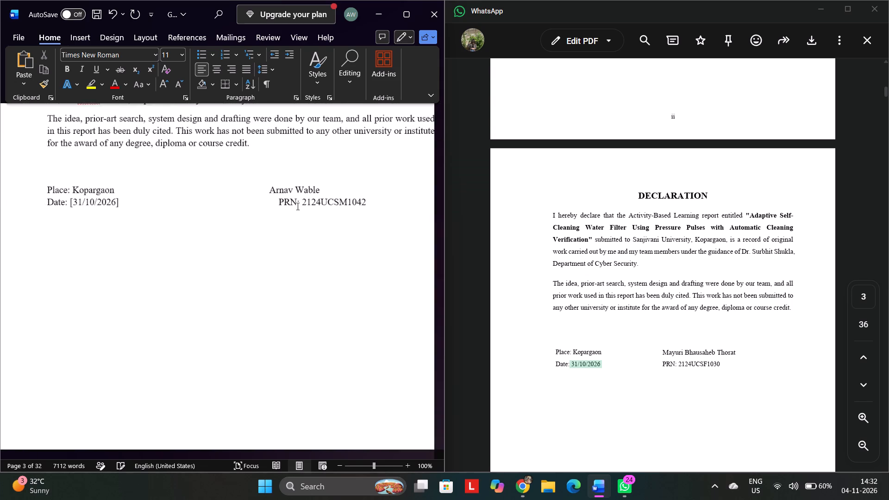
ctrl+scroll(298, 206, down, 2)
scroll(618, 297, down, 2)
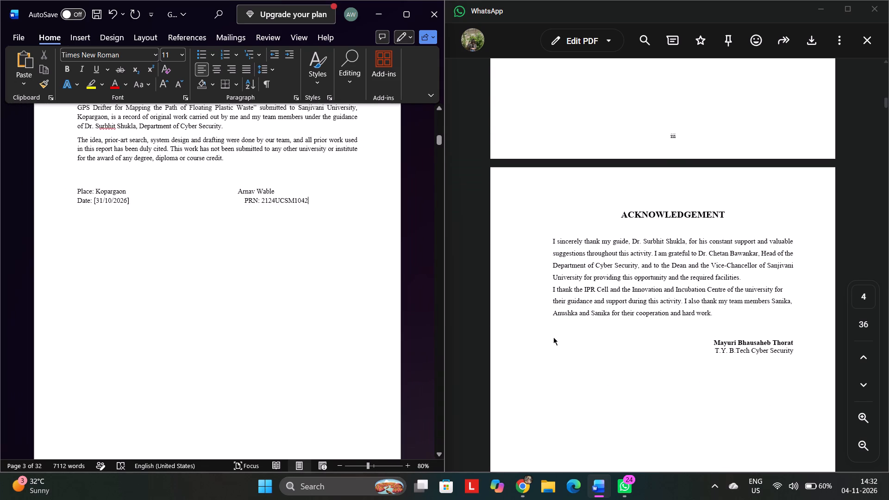
scroll(373, 411, down, 3)
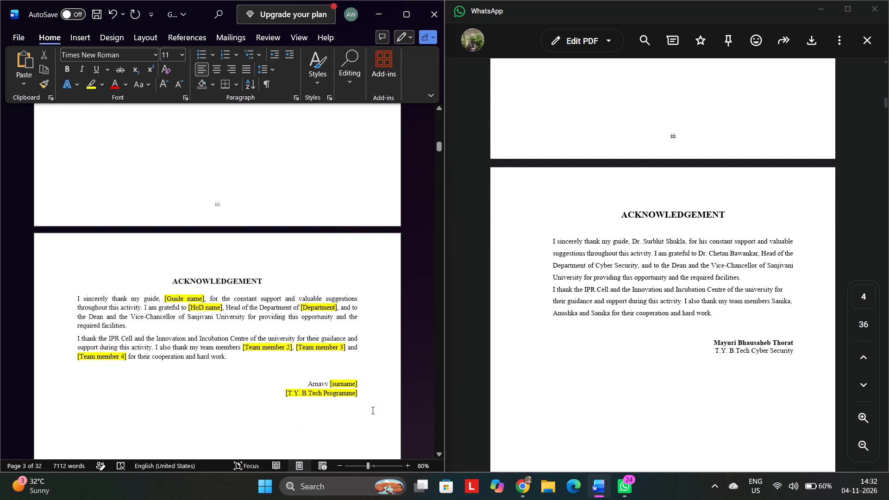
scroll(373, 411, down, 1)
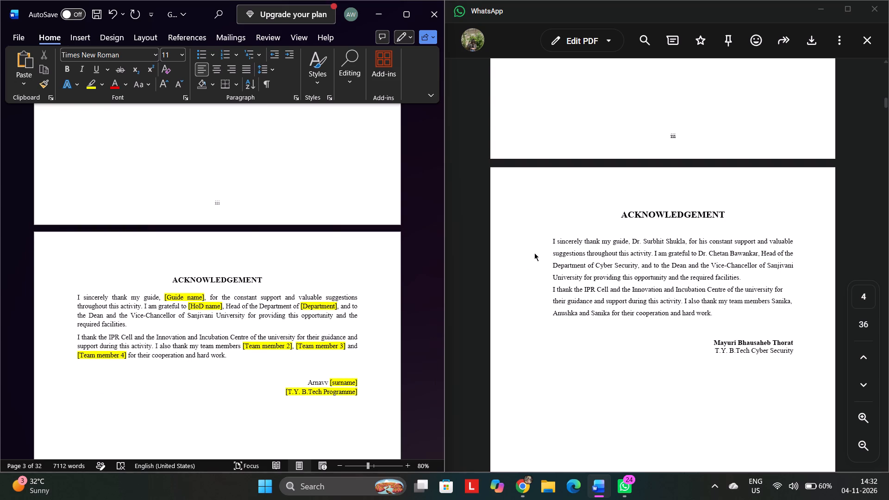
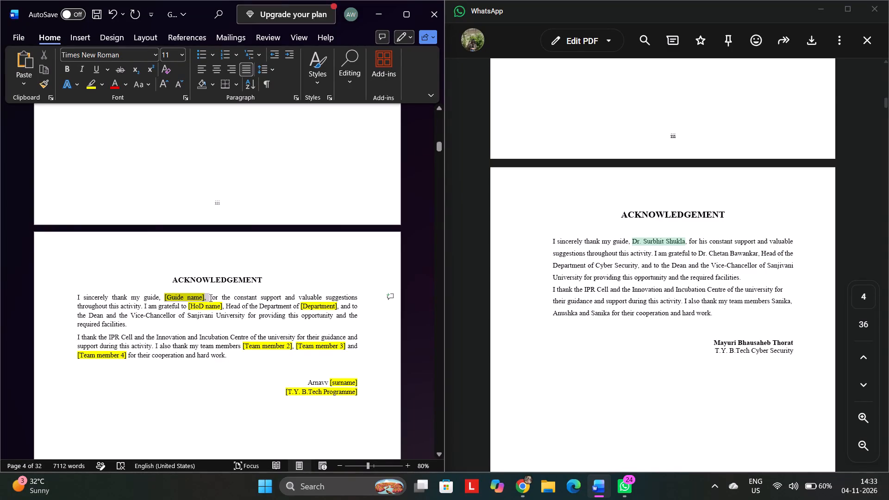
Replace the guide name placeholder in the acknowledgement's first paragraph with the guide's name copied from the sample PDF.
key(ctrl+v)
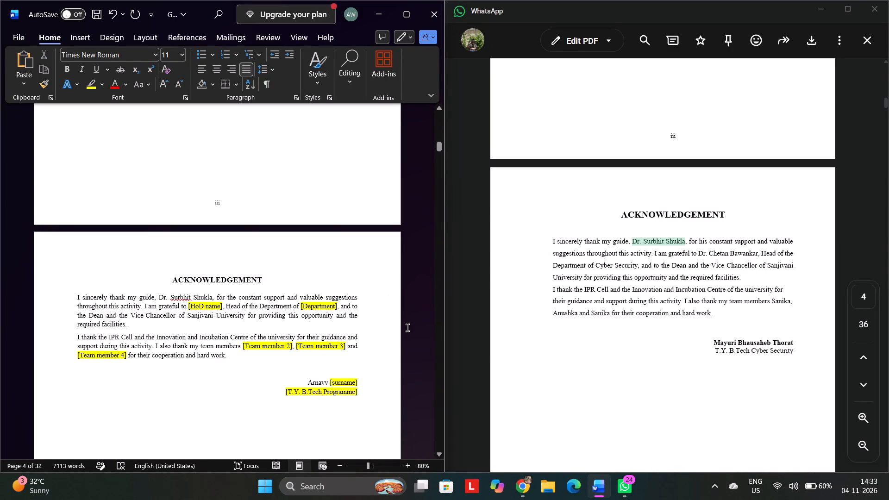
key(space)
key(BackSpace)
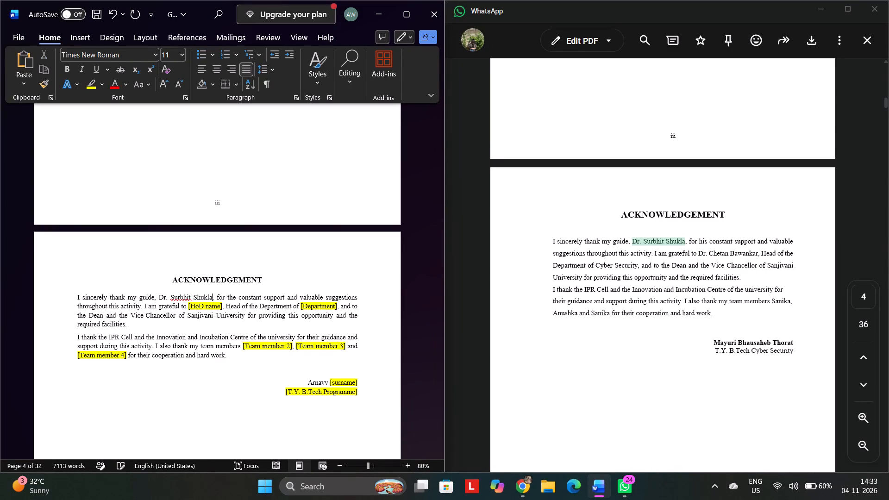
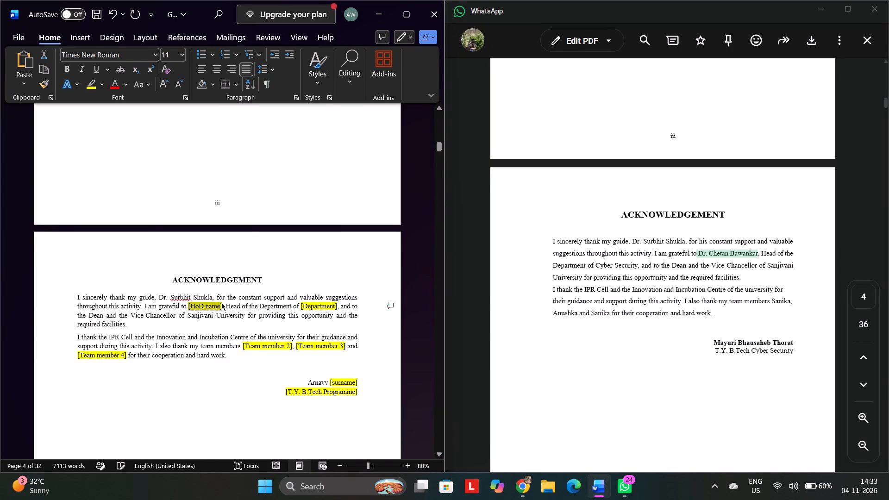
Replace the [HoD name] placeholder in the acknowledgement with the department head's name copied from the sample PDF.
key(ctrl+v)
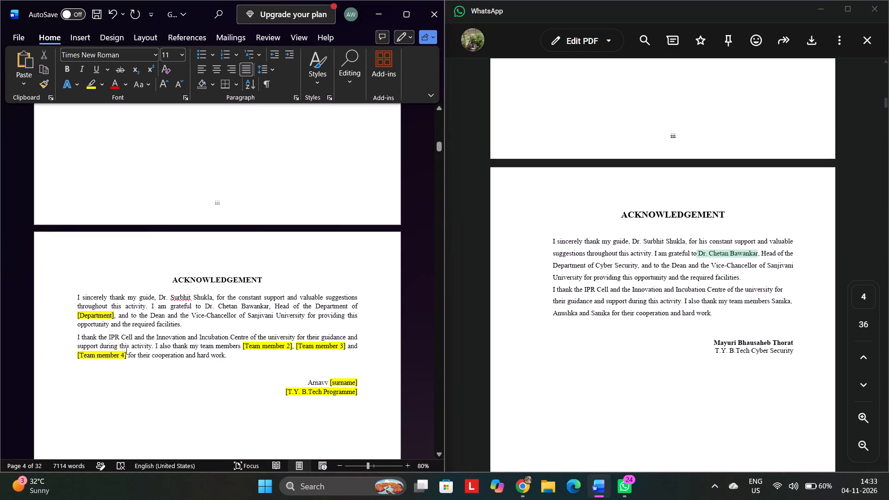
scroll(126, 351, down, 1)
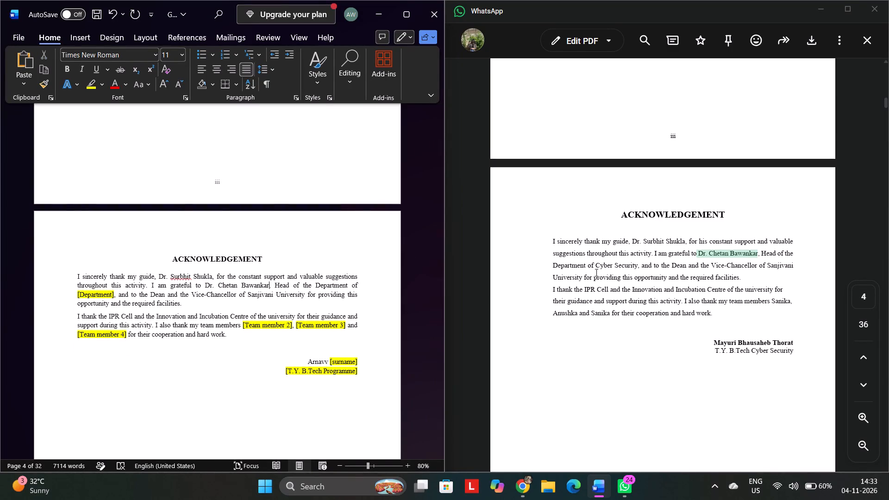
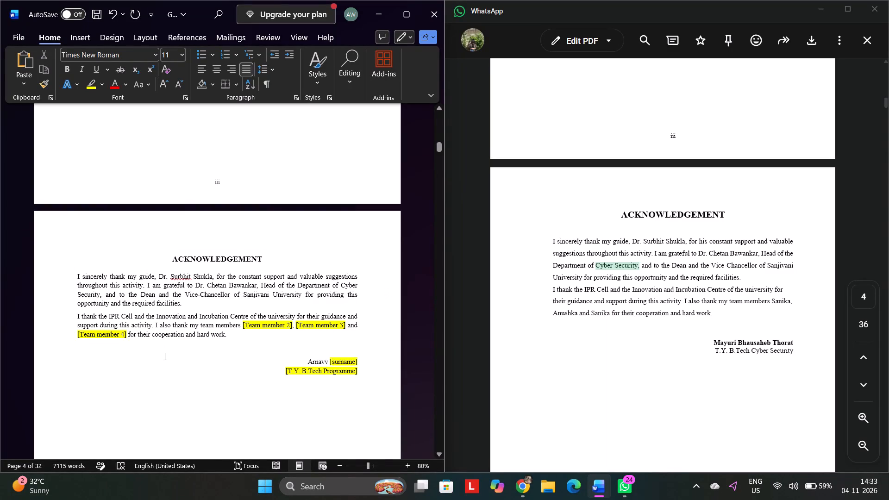
Delete the highlighted [Team member 2] placeholder from the acknowledgement's second paragraph.
scroll(165, 356, down, 1)
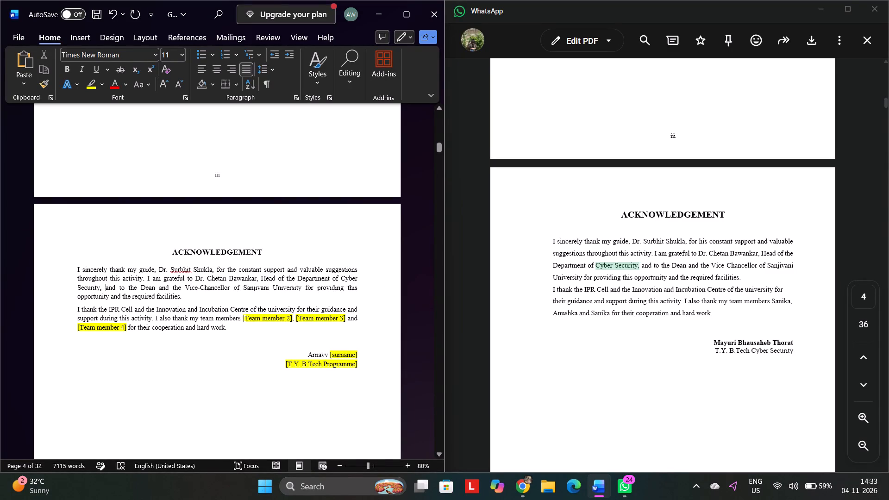
drag(244, 319, 291, 323)
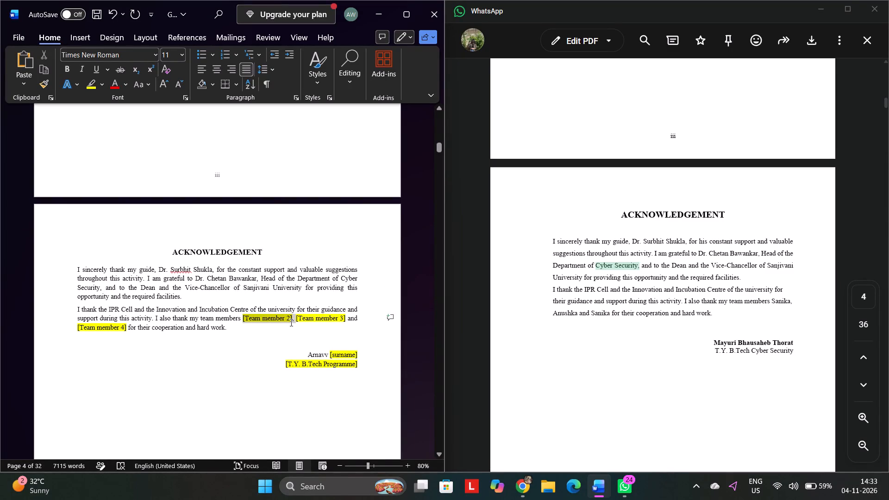
drag(291, 323, 291, 318)
drag(291, 318, 291, 322)
key(BackSpace)
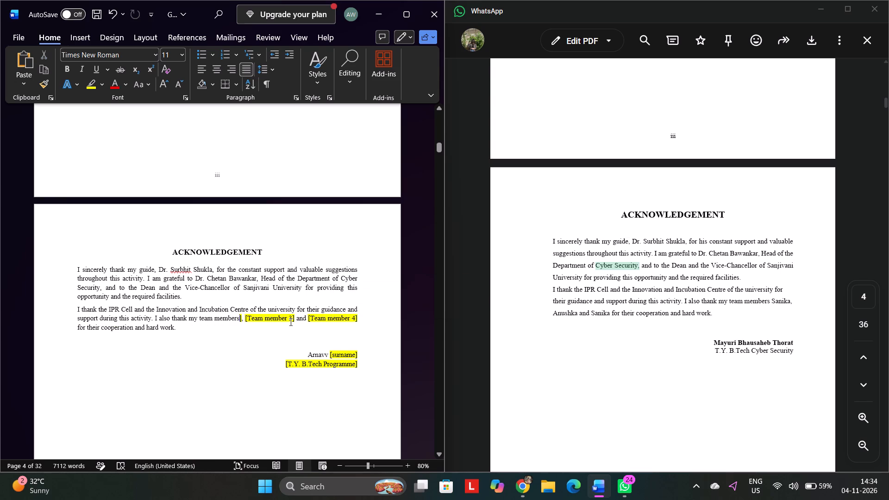
Remove the leftover bracket after "team members" in the acknowledgement and enter Shravani as the first team member.
key(Right)
key(BackSpace)
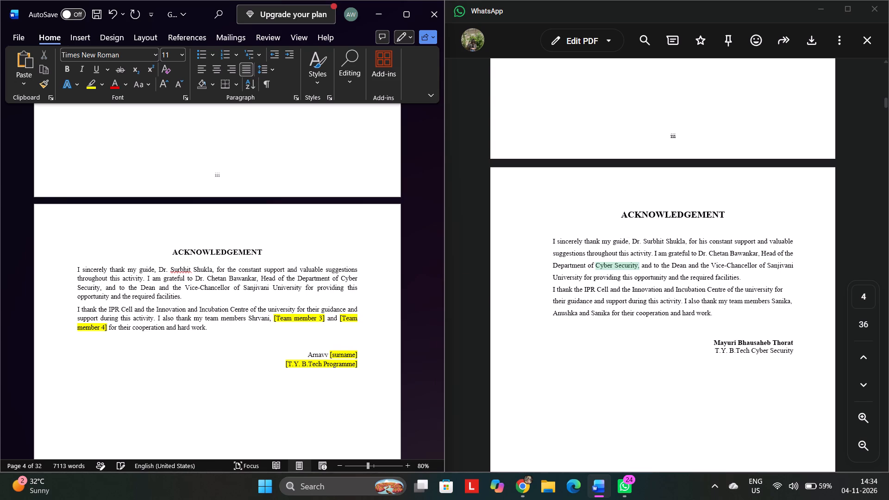
key(BackSpace)
key(BackSpace)
key(BackSpace)
key(BackSpace)
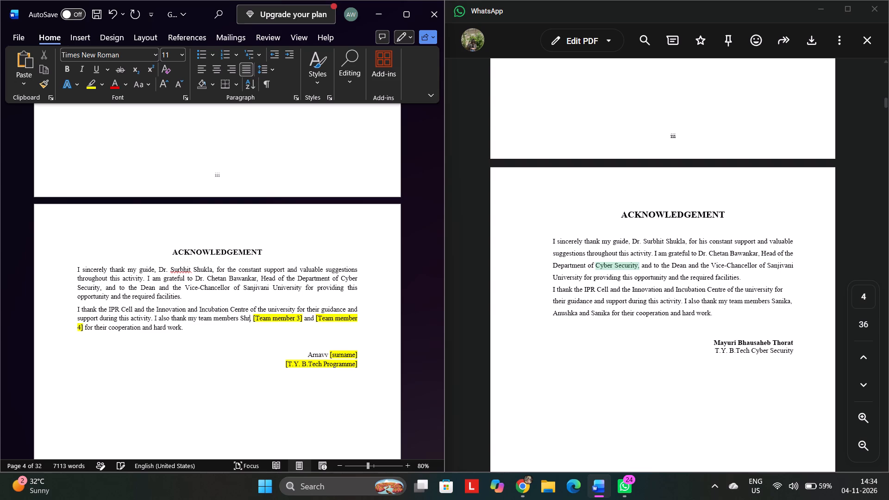
key(a)
text(van9)
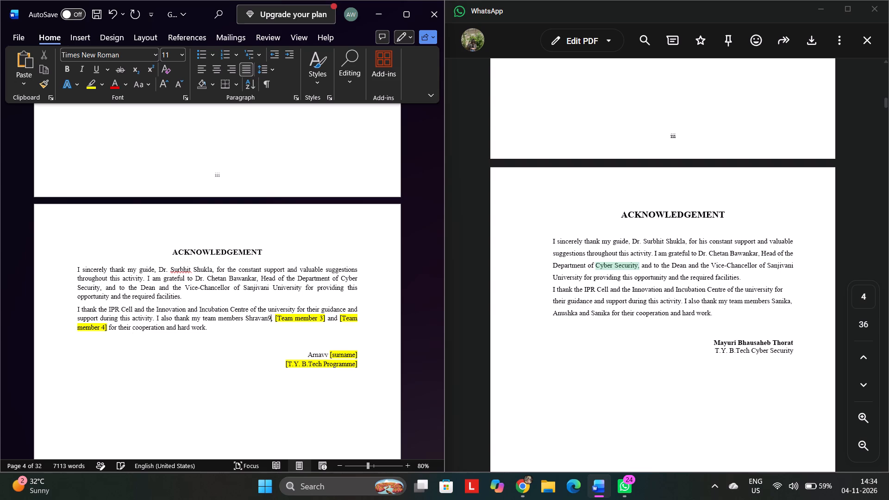
key(BackSpace)
text(i)
key(space)
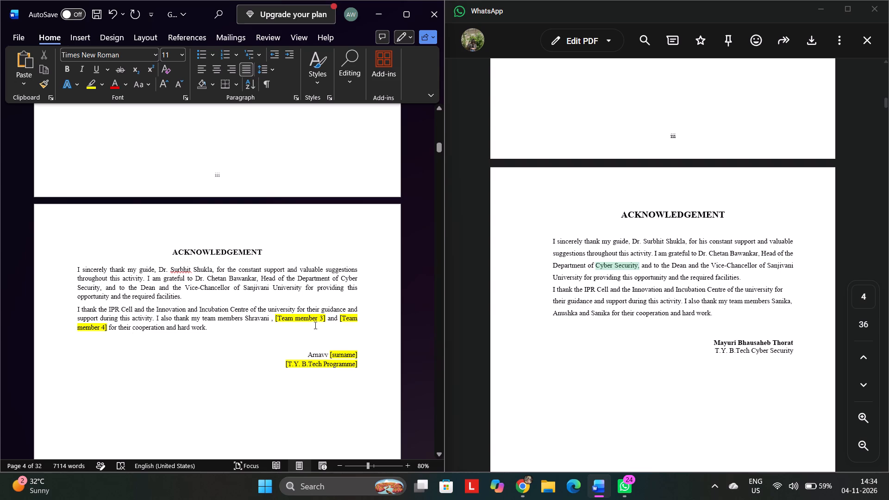
Replace the highlighted "[Team member 3]" placeholder in the acknowledgement with Shruti.
click(325, 322)
key(BackSpace)
key(BackSpace)
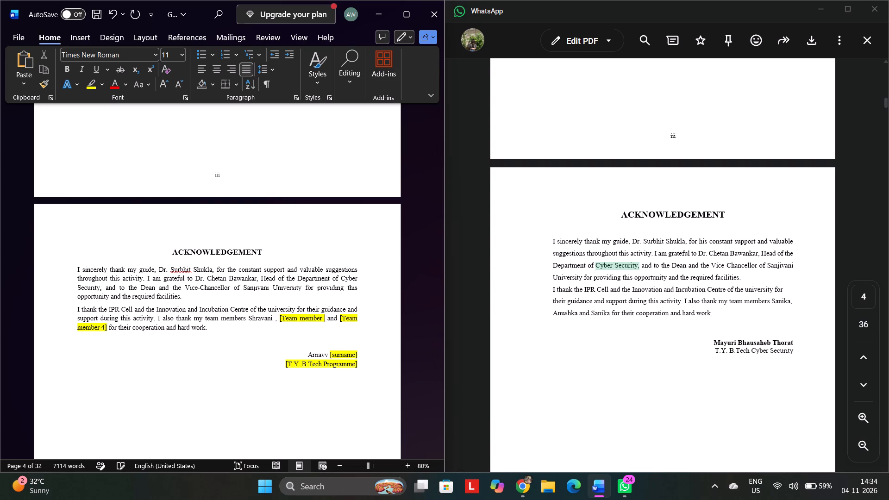
key(BackSpace)
key(BackSpace)
key(BackSpace)
key(BackSpace)
key(BackSpace)
key(BackSpace)
key(BackSpace)
key(BackSpace)
key(BackSpace)
key(BackSpace)
key(BackSpace)
key(BackSpace)
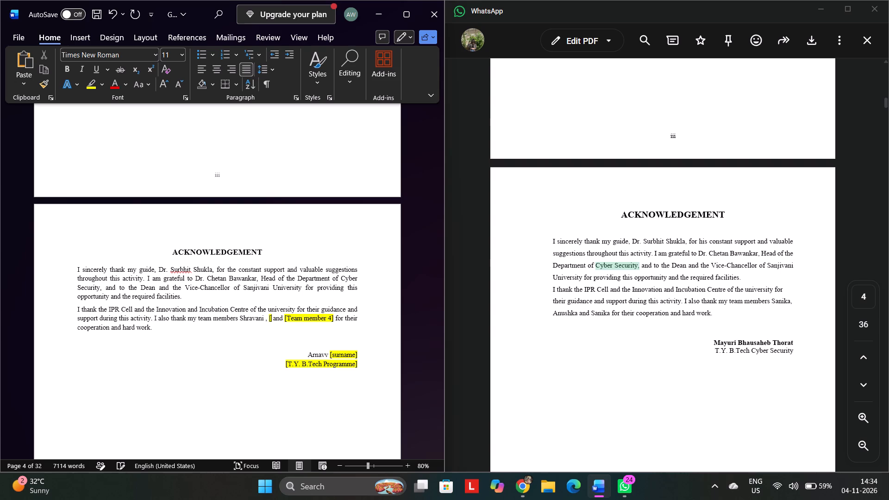
key(BackSpace)
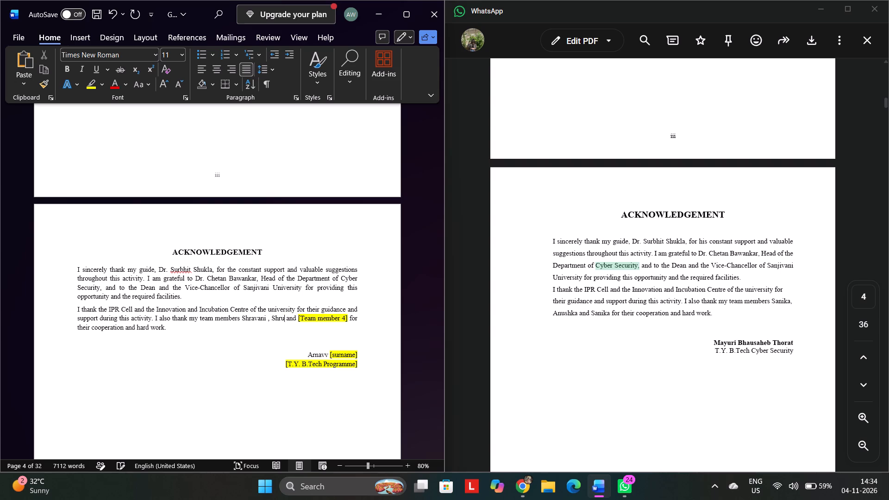
key(BackSpace)
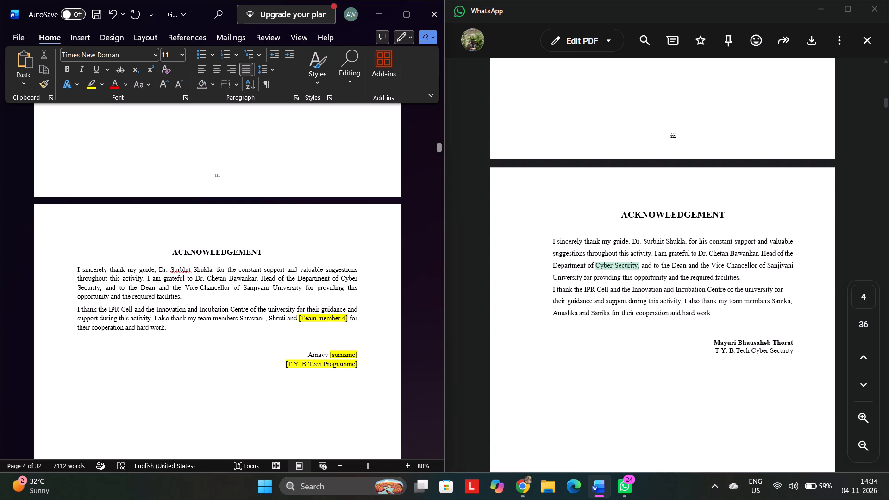
Replace the highlighted "[Team member 4]" placeholder in the acknowledgement with Sejal.
drag(301, 320, 332, 322)
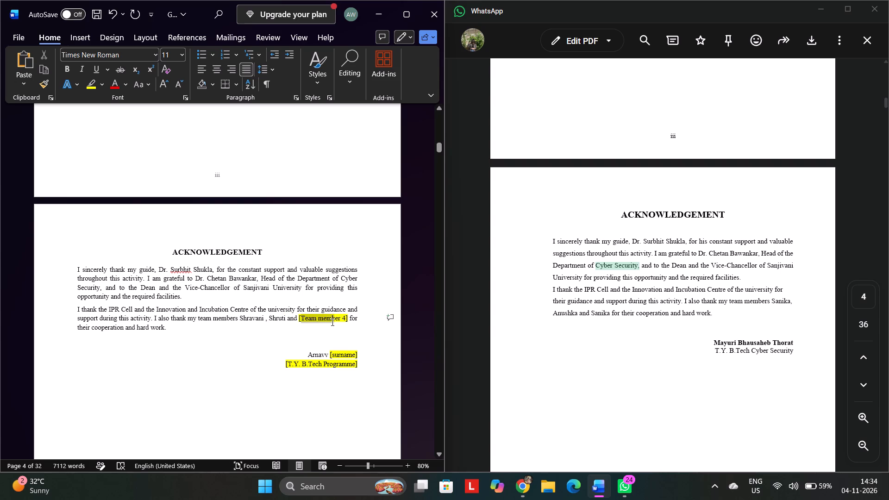
drag(332, 322, 335, 324)
key(BackSpace)
key(Right)
key(BackSpace)
key(BackSpace)
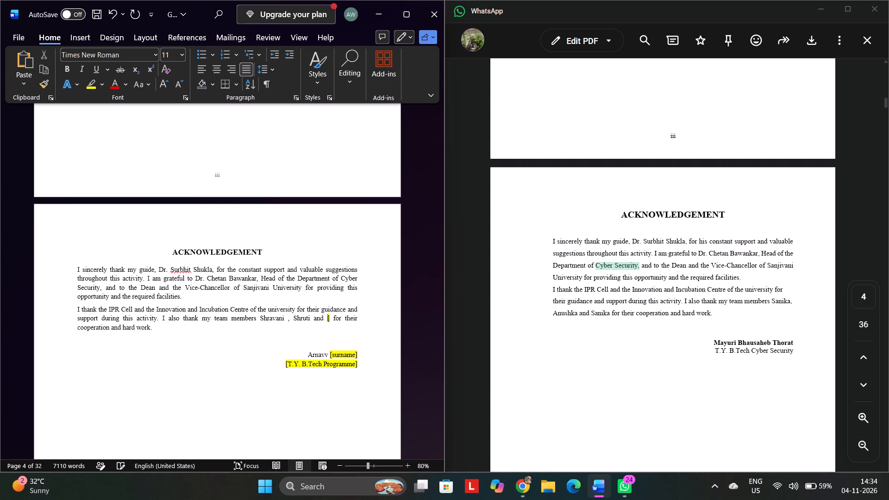
key(Right)
key(BackSpace)
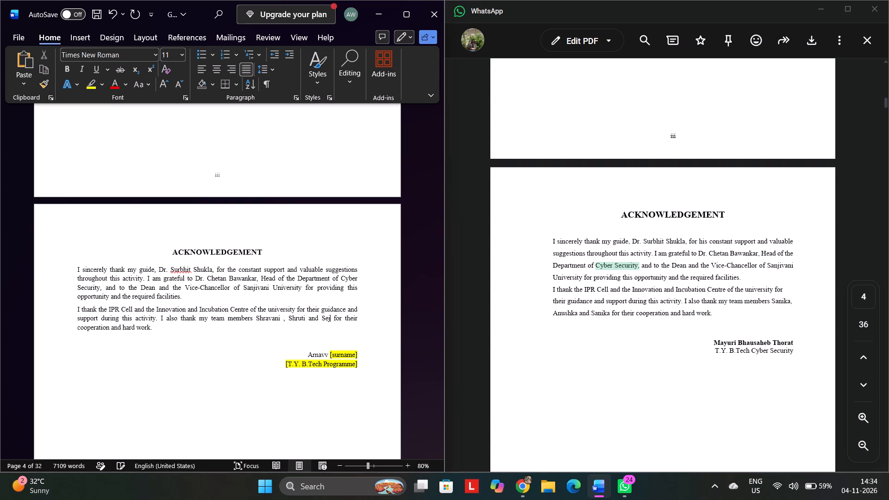
Replace the surname placeholder below the acknowledgement with the student's surname, and delete the doubled final "v" from the first name.
scroll(294, 406, down, 1)
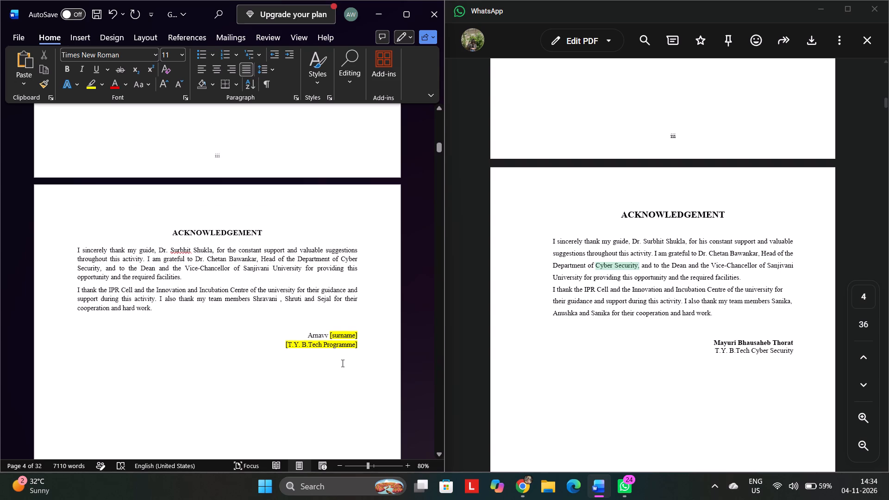
drag(358, 335, 330, 336)
drag(330, 336, 327, 334)
key(BackSpace)
key(BackSpace)
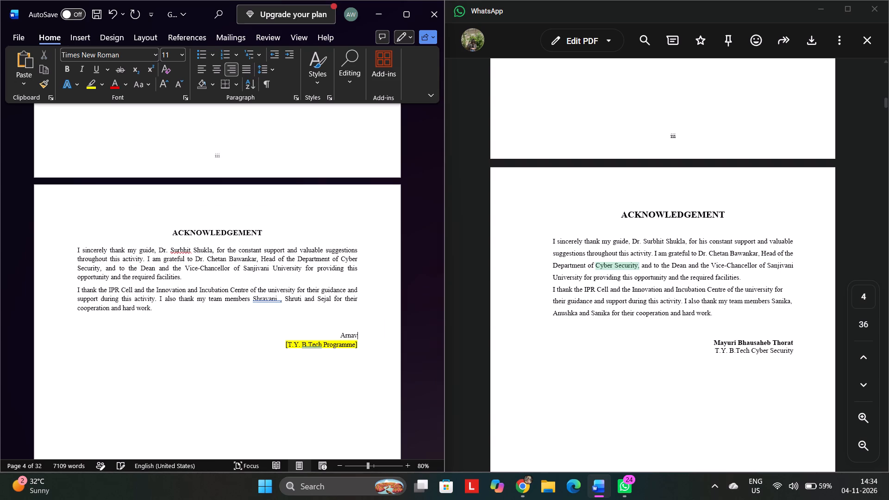
key(space)
text(w)
key(BackSpace)
key(BackSpace)
key(BackSpace)
text(le)
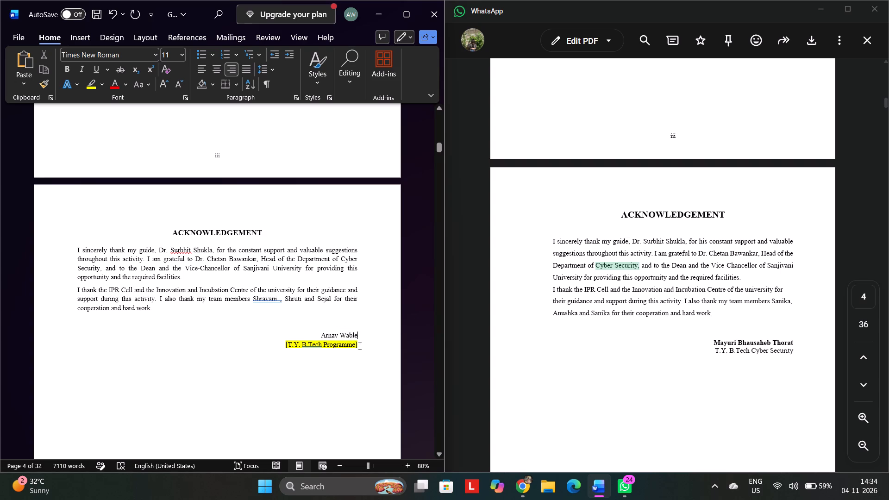
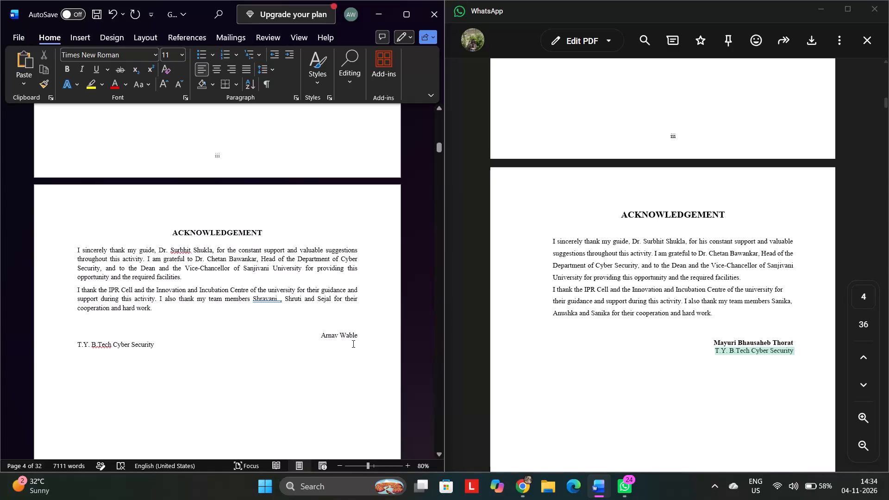
Right-align the "T.Y. B.Tech Cyber Security" line below the acknowledgement.
click(231, 67)
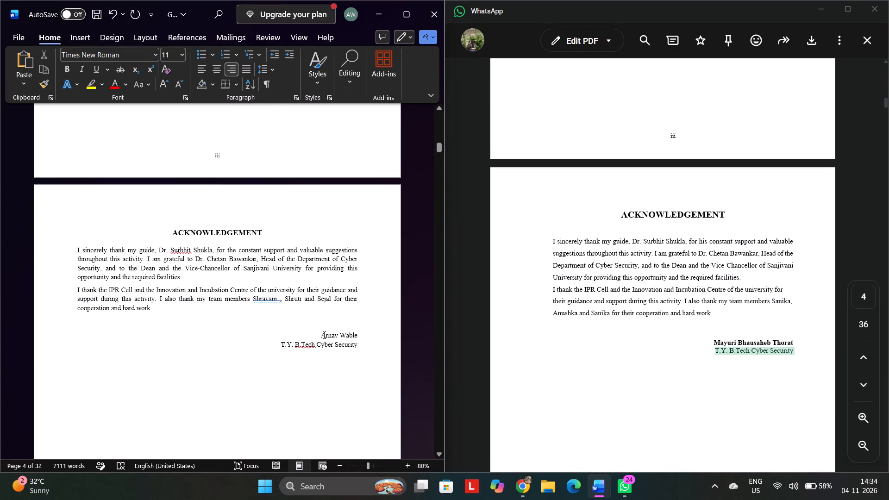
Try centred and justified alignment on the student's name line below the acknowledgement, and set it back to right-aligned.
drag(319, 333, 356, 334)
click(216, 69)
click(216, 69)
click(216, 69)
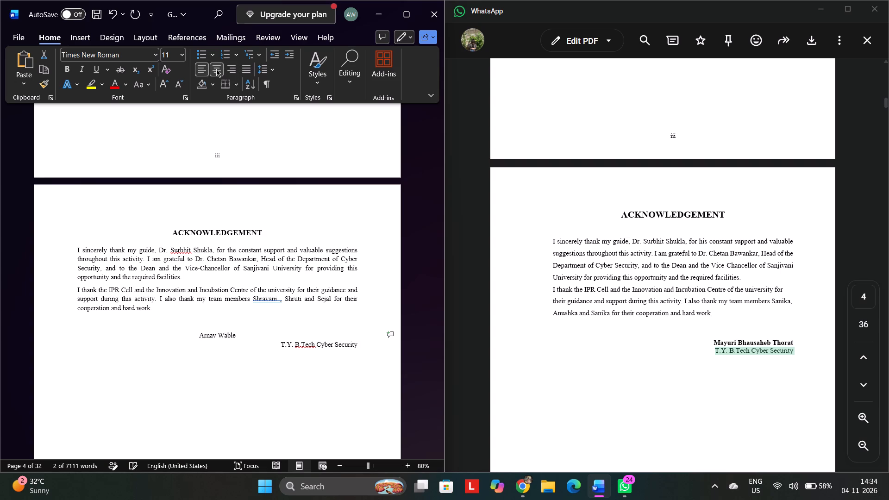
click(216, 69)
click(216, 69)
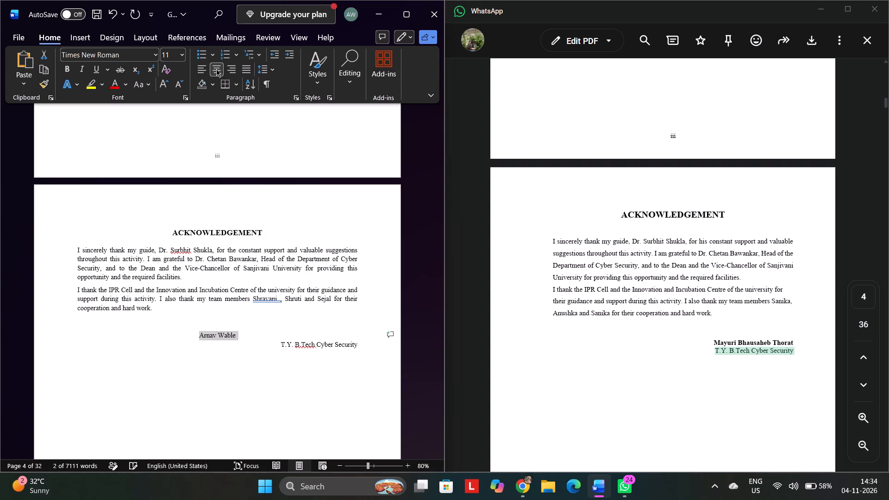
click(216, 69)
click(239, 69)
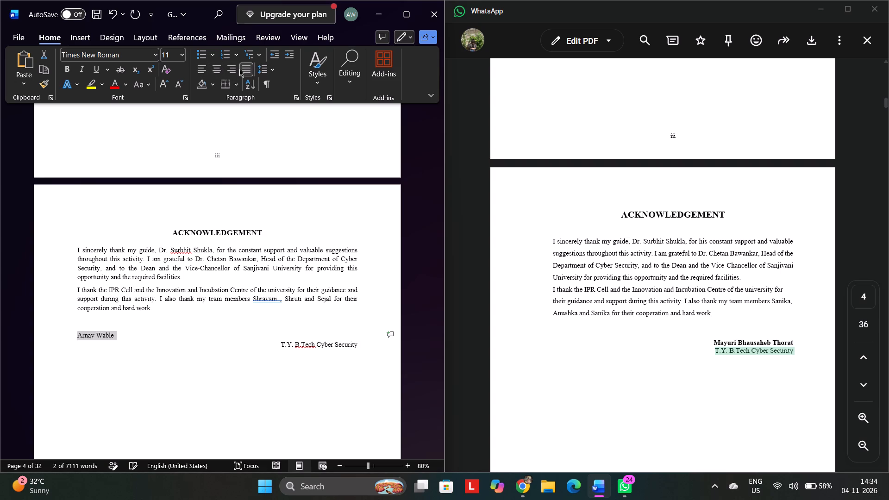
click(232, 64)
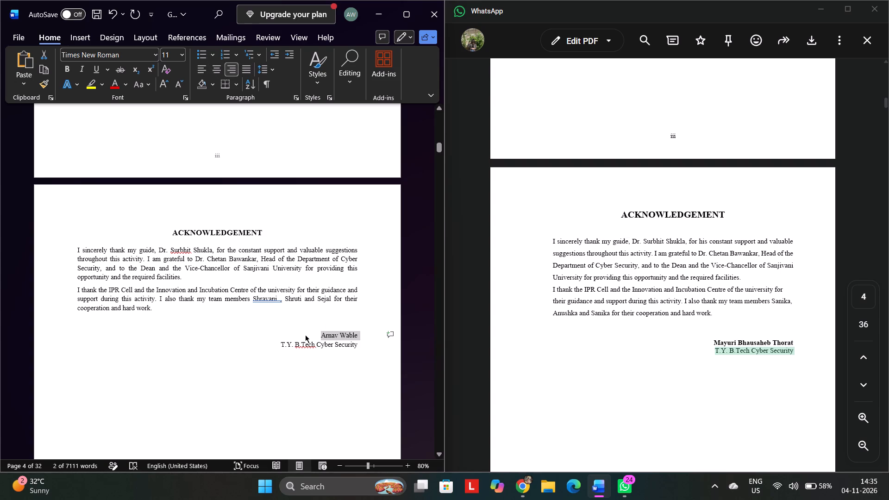
Make both lines of the acknowledgement's signature block bold, the student's name and "T.Y. B.Tech Cyber Security".
drag(281, 341, 347, 338)
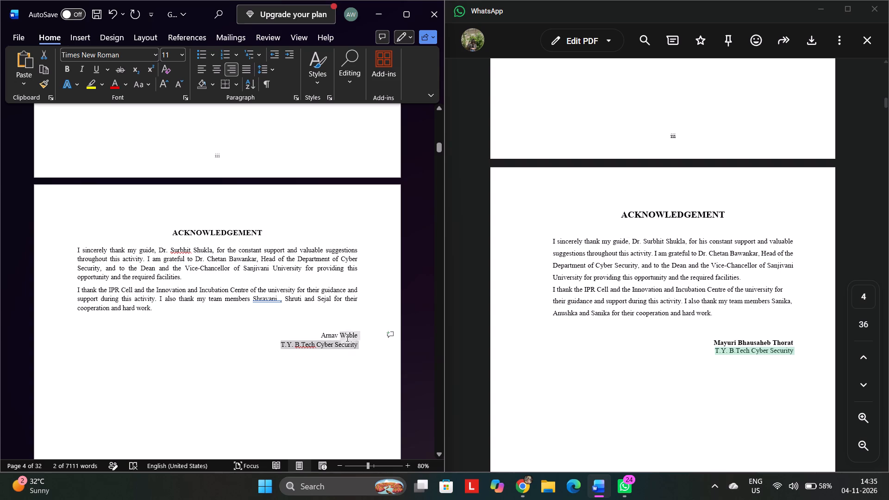
drag(347, 338, 350, 334)
drag(319, 333, 345, 344)
drag(345, 344, 345, 345)
click(357, 324)
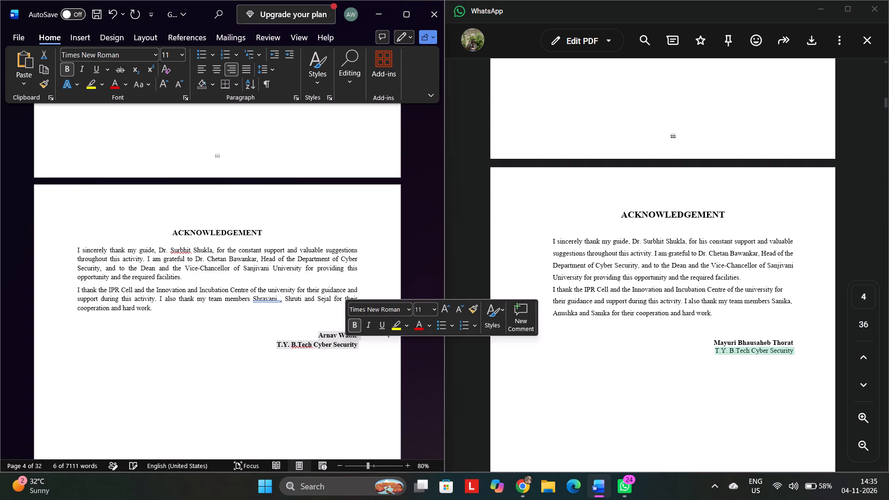
click(369, 379)
click(369, 379)
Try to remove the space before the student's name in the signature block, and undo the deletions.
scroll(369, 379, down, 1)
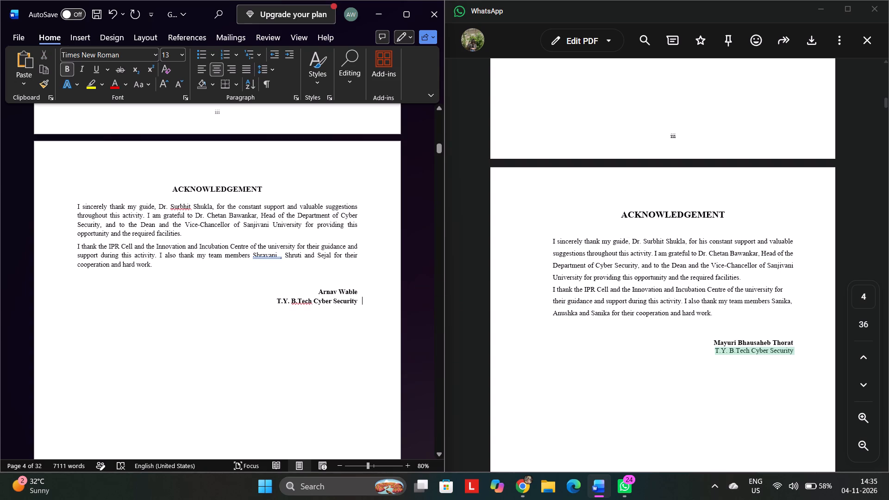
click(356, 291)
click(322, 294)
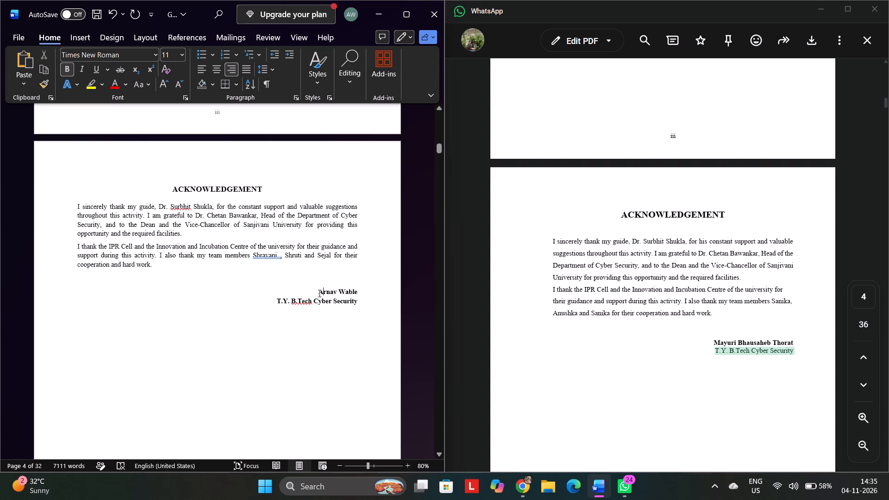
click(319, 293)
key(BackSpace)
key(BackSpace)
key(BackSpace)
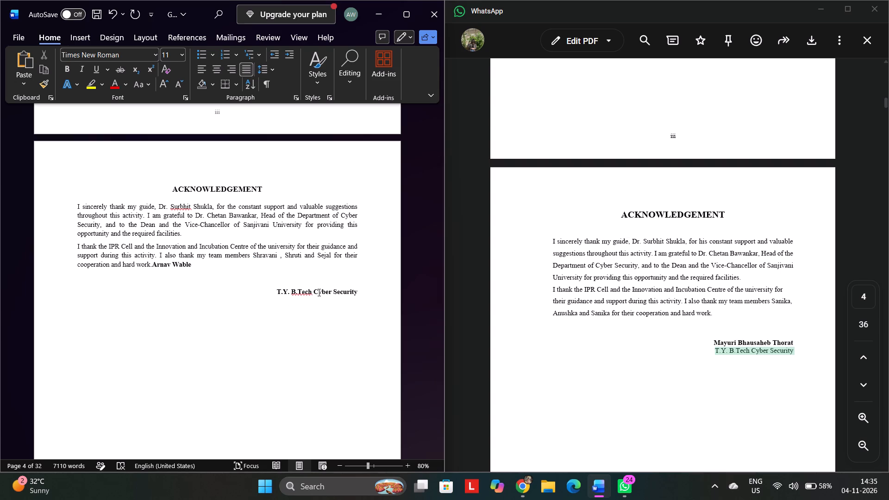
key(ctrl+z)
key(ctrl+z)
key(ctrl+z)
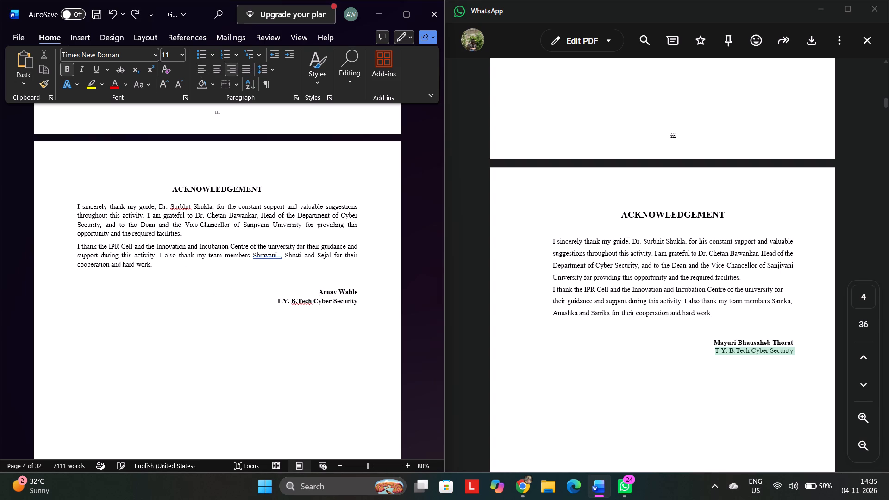
Look through the remaining report pages for unfilled highlighted placeholders, as far as Table 6.1 in section 6.5 Application details.
key(Left)
scroll(337, 348, down, 5)
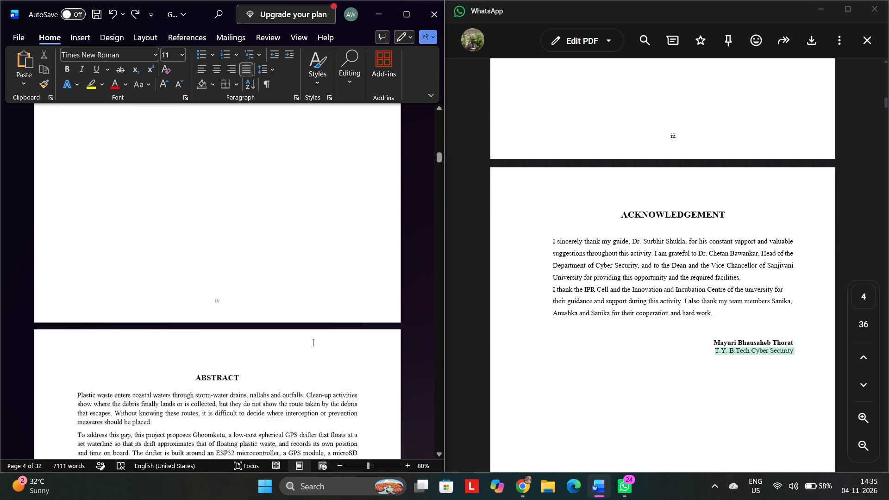
scroll(313, 343, down, 1)
ctrl+scroll(313, 343, down, 8)
scroll(313, 343, down, 20)
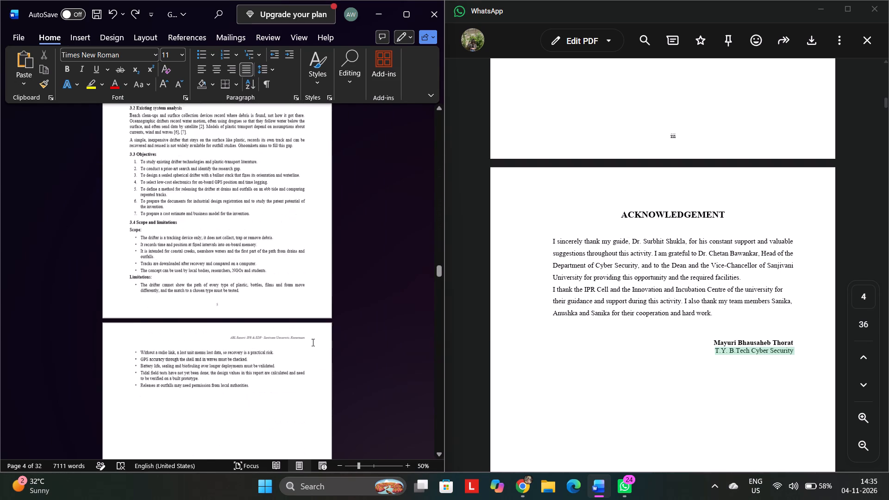
scroll(313, 343, down, 17)
scroll(313, 343, up, 8)
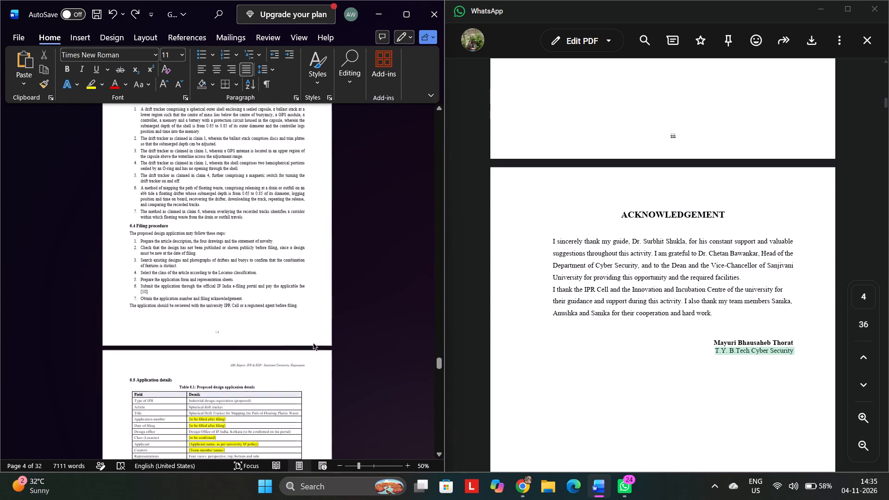
scroll(313, 343, up, 2)
ctrl+scroll(313, 343, up, 3)
scroll(313, 343, down, 4)
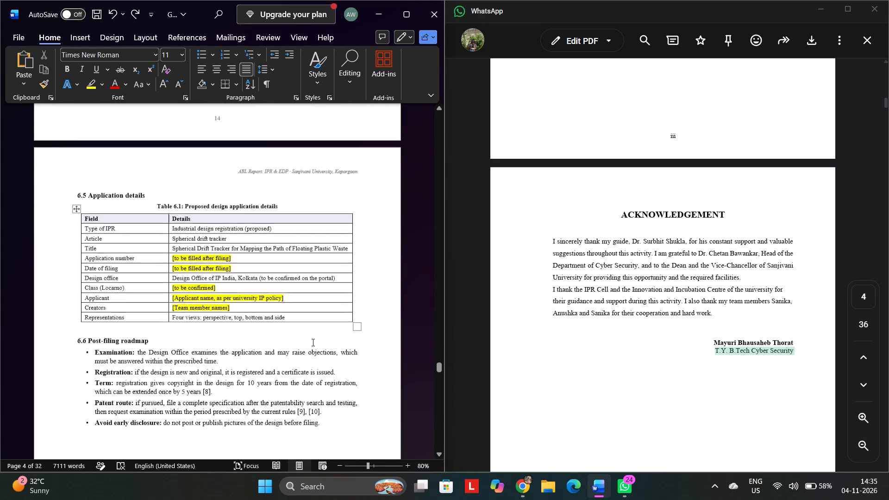
ctrl+scroll(313, 343, up, 1)
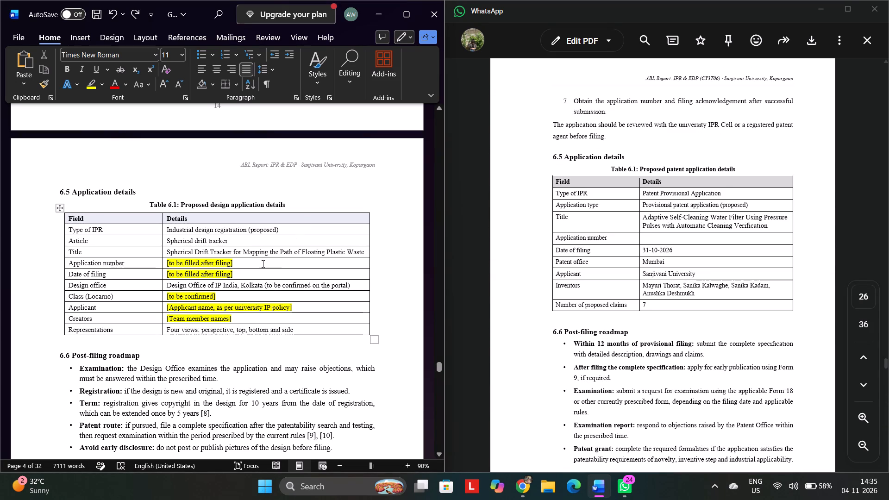
Delete the "[to be filled after filing]" placeholder from the Application number row of Table 6.1, leaving the cell blank.
click(262, 263)
drag(262, 263, 213, 263)
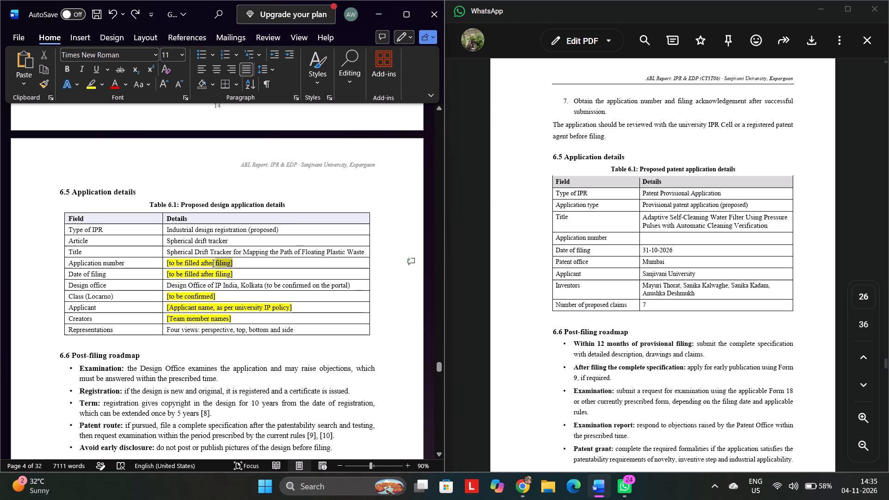
drag(213, 263, 168, 262)
key(BackSpace)
key(BackSpace)
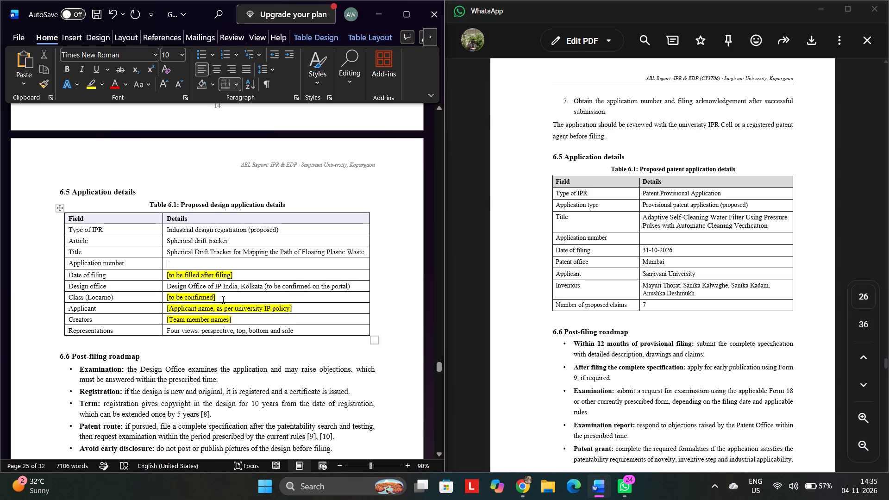
Delete the "[to be confirmed]" placeholder from the Class (Locarno) row of Table 6.1.
drag(223, 300, 170, 295)
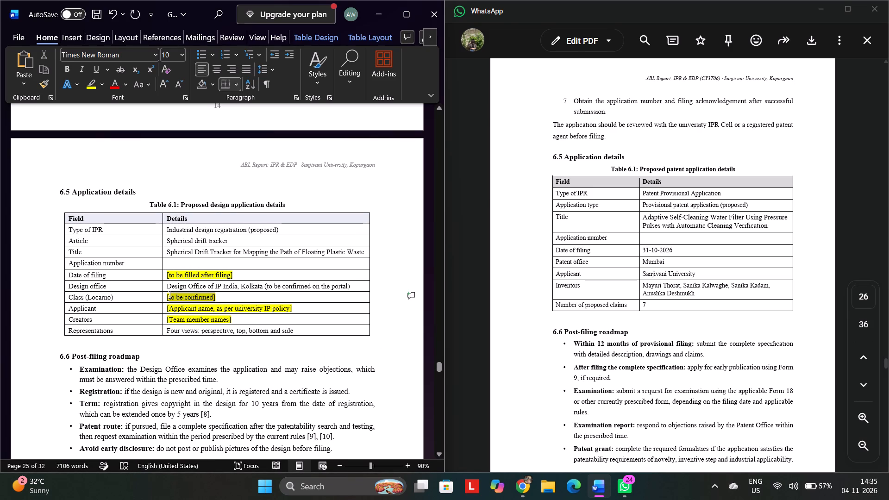
drag(170, 295, 167, 294)
key(BackSpace)
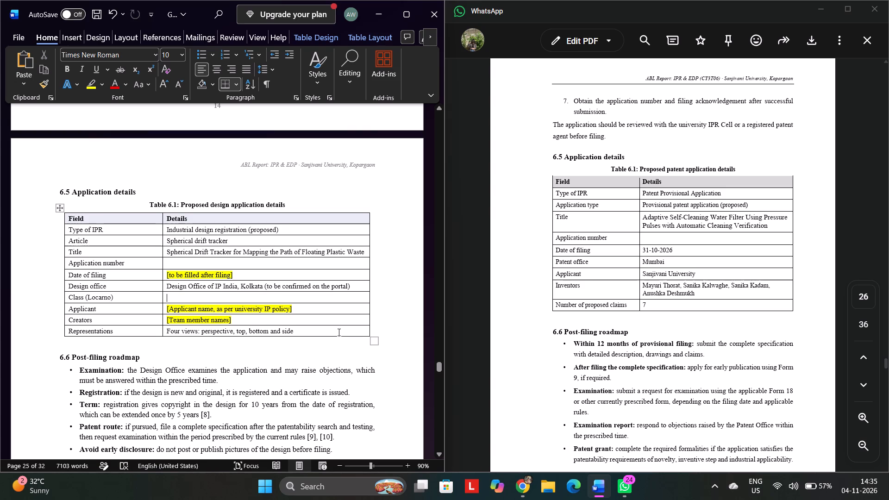
Remove the "[Applicant name, as per university IP policy]" placeholder from the Applicant row of Table 6.1.
drag(299, 306, 169, 310)
key(BackSpace)
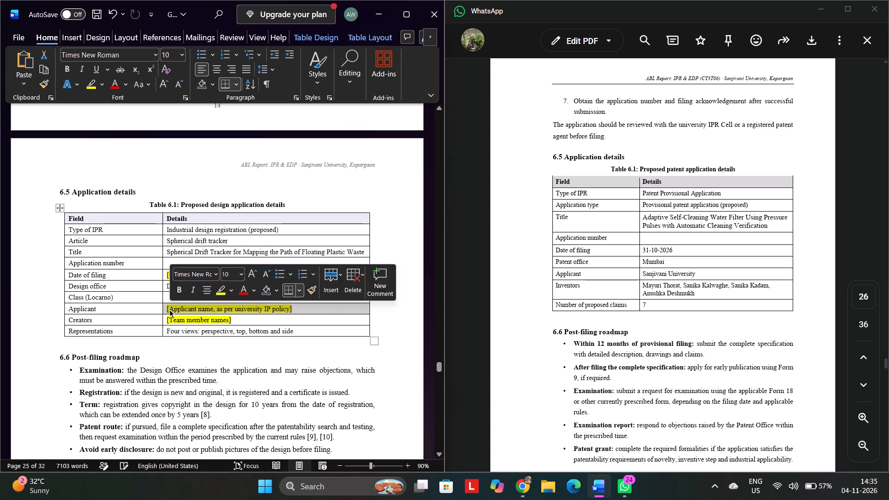
Clear the highlighted placeholders from the Date of filing and Applicant rows of Table 6.1.
click(267, 189)
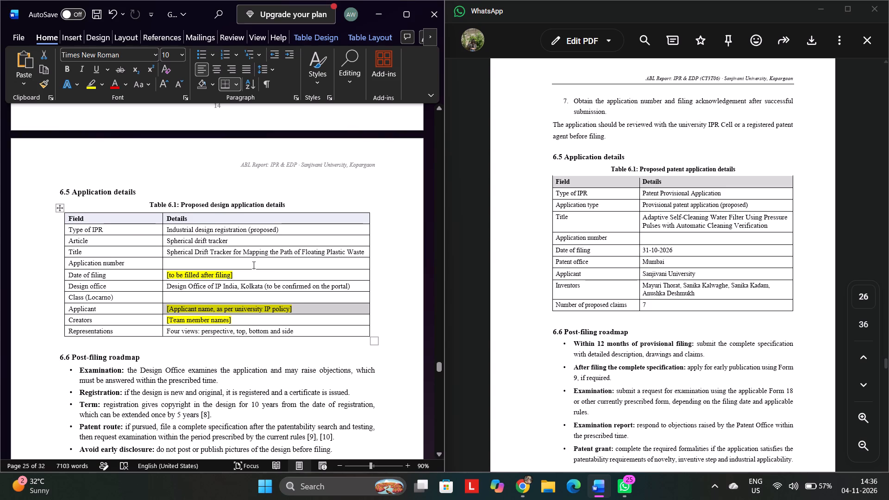
drag(244, 273, 185, 276)
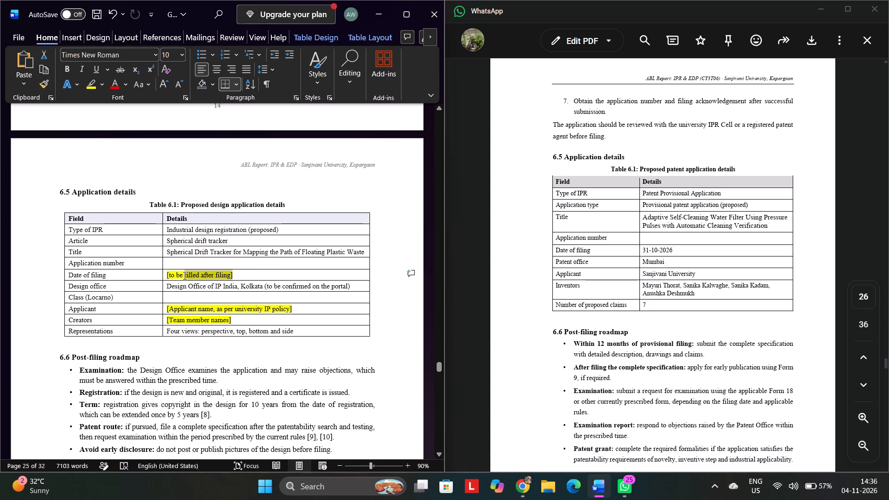
drag(185, 276, 166, 273)
key(BackSpace)
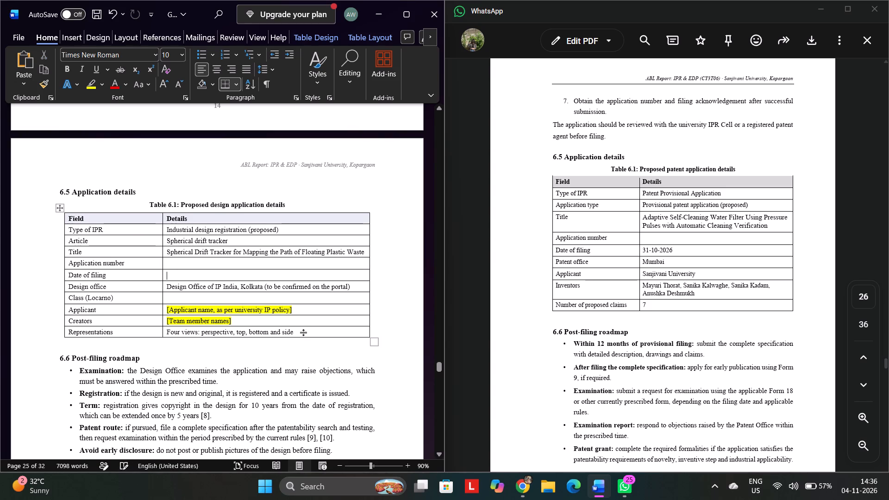
drag(297, 308, 167, 310)
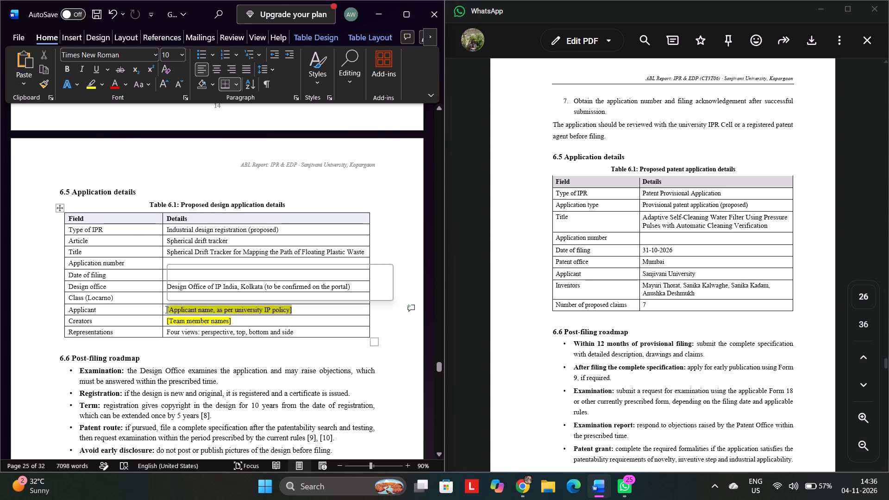
key(BackSpace)
Replace the highlighted "[Team member names]" placeholder in Table 6.1's Creators row with the student's full name.
drag(235, 324, 169, 320)
key(BackSpace)
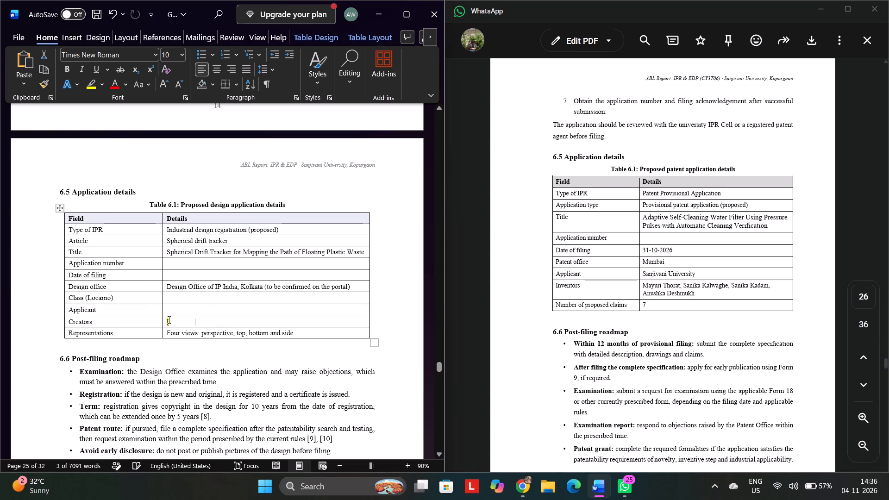
key(BackSpace)
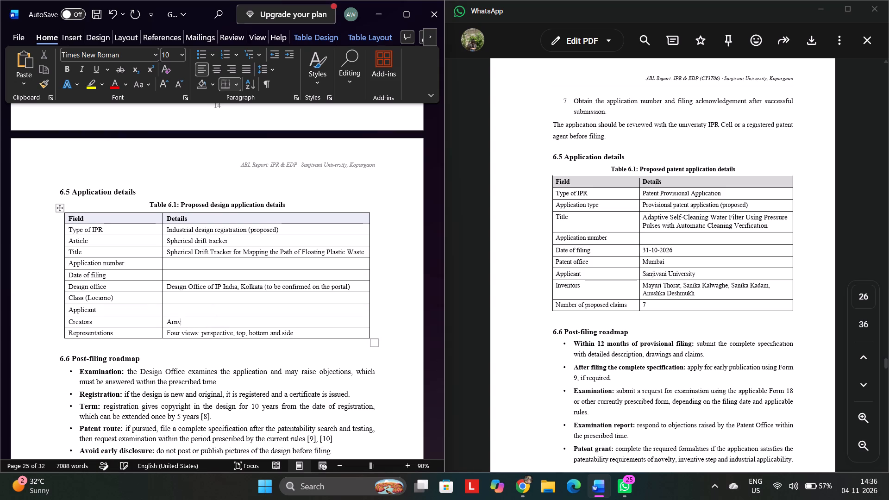
key(BackSpace)
key(BackSpace)
key(space)
key(BackSpace)
key(BackSpace)
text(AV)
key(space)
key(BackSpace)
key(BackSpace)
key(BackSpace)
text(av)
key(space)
Add Shravani with her surname as the second name in the Creators row, after a comma.
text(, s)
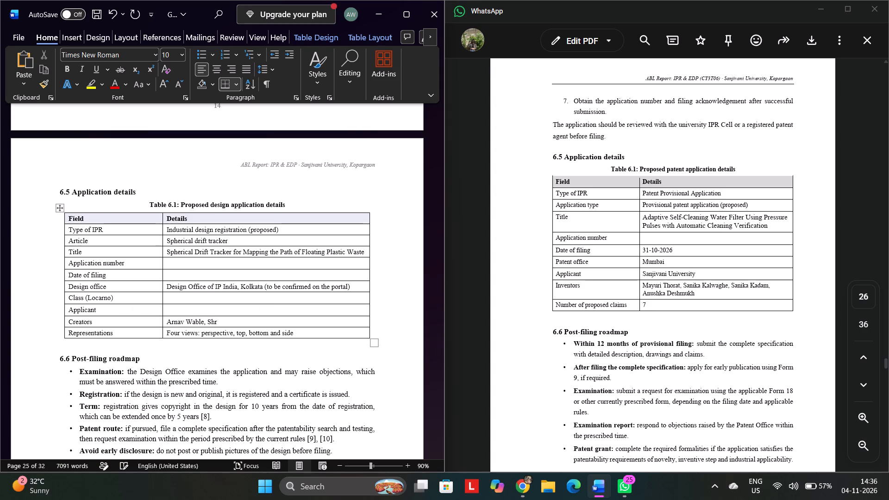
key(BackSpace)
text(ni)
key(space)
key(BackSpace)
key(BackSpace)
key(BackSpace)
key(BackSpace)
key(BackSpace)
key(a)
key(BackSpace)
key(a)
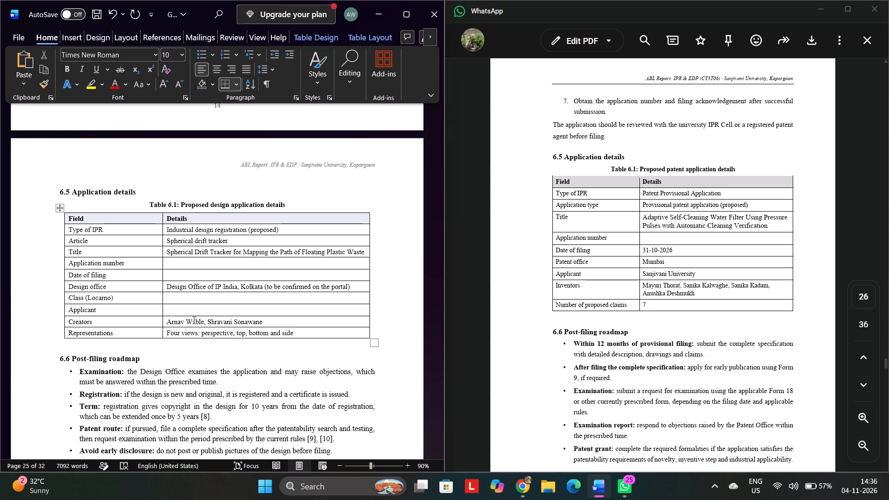
Add Shruti and Sejal with their surnames to the Creators row, separating the names with commas.
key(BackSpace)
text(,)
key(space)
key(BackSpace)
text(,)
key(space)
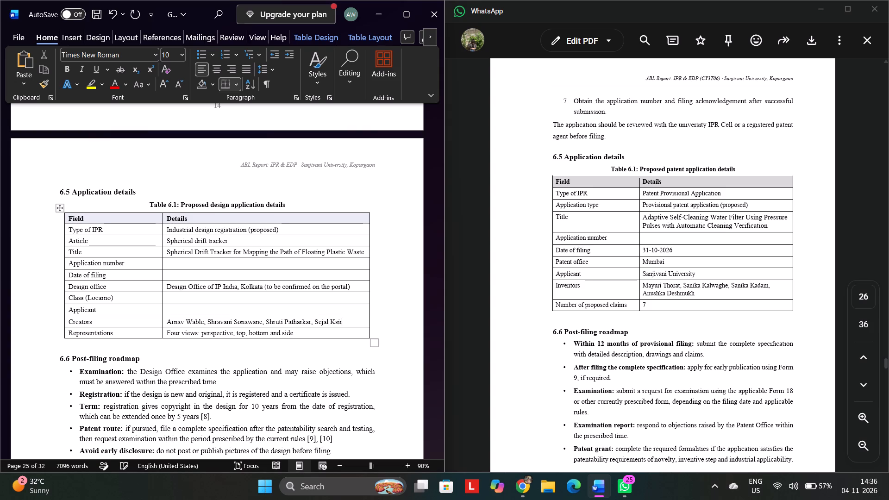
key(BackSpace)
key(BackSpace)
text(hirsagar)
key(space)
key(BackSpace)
Look through the report's pages after Table 6.1 up to the conclusion of learning, and back through the testing chapter.
scroll(231, 361, down, 1)
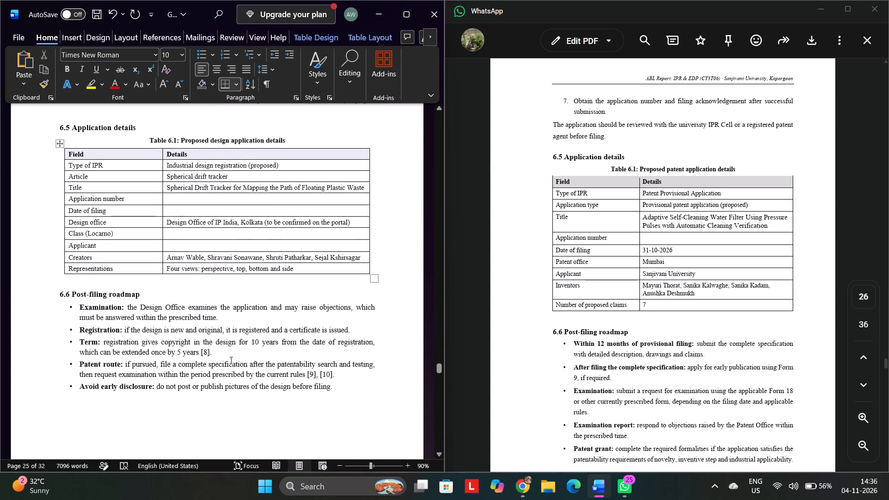
scroll(231, 361, down, 1)
ctrl+scroll(231, 361, down, 6)
scroll(231, 361, down, 5)
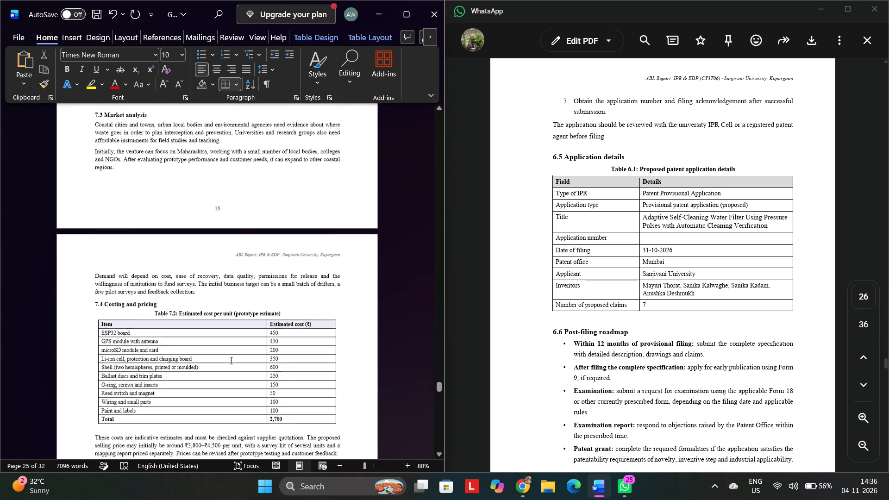
scroll(231, 361, down, 12)
scroll(231, 361, up, 17)
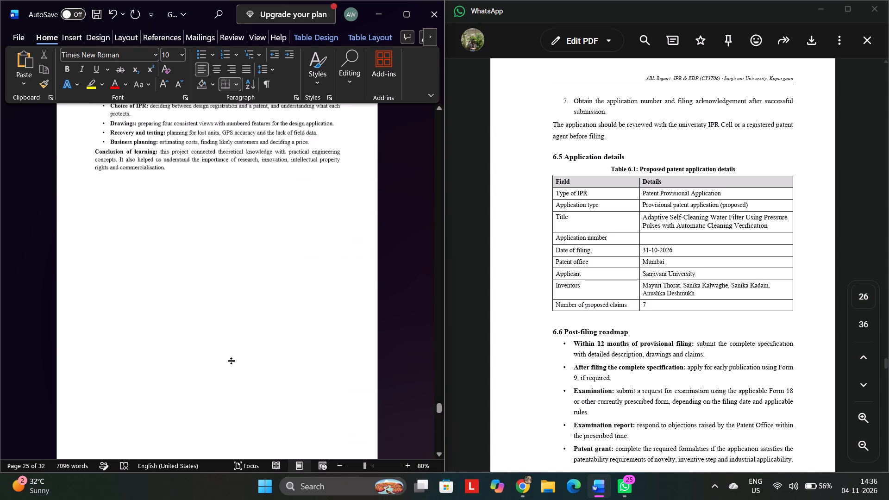
scroll(231, 361, up, 20)
scroll(231, 361, up, 2)
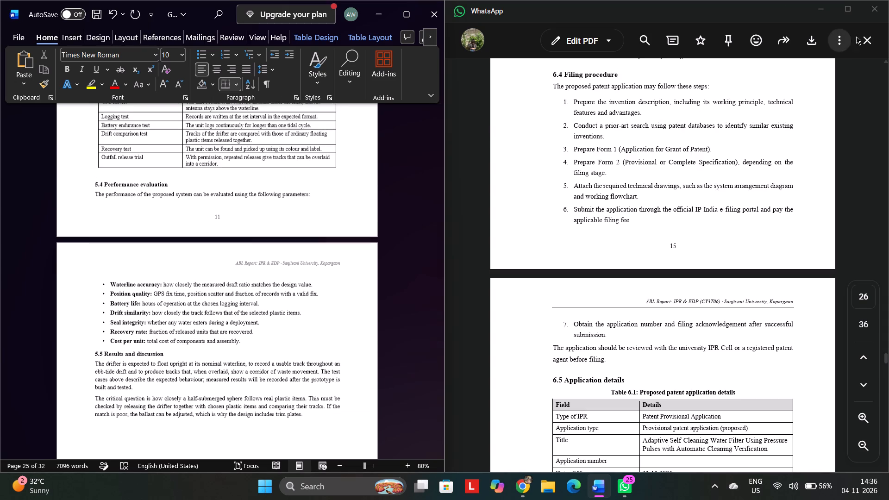
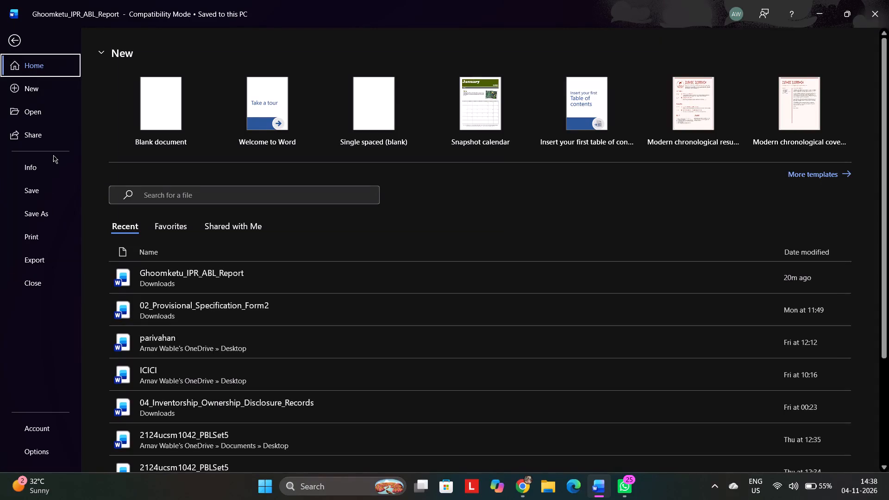
Save a copy of the report to the Desktop as a PDF named Ghoomketu_IPR_ABL_Report-Final.
click(52, 209)
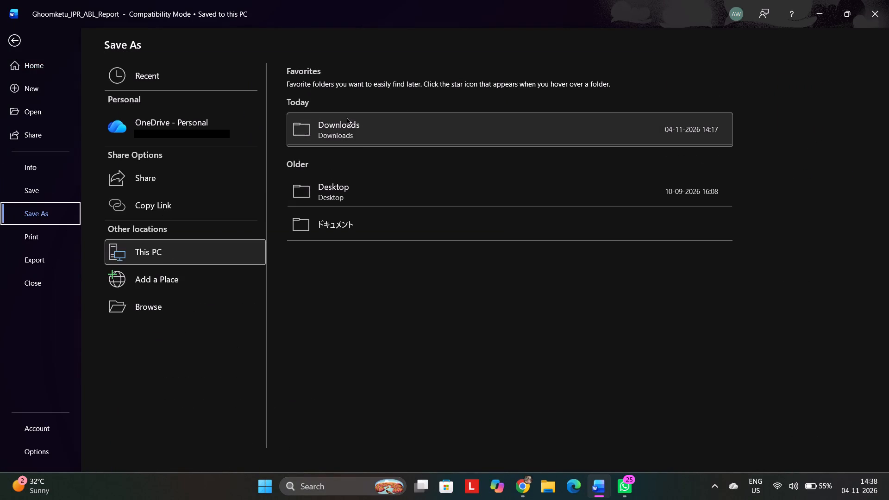
double_click(333, 176)
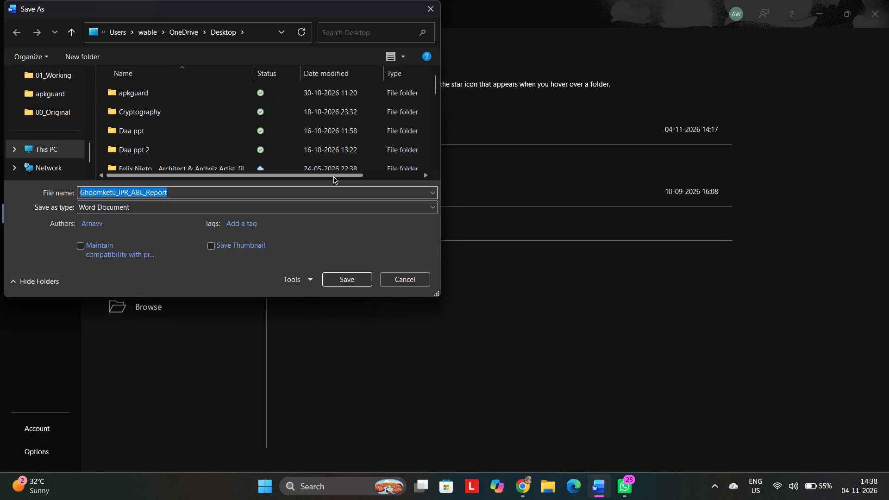
click(275, 193)
click(275, 193)
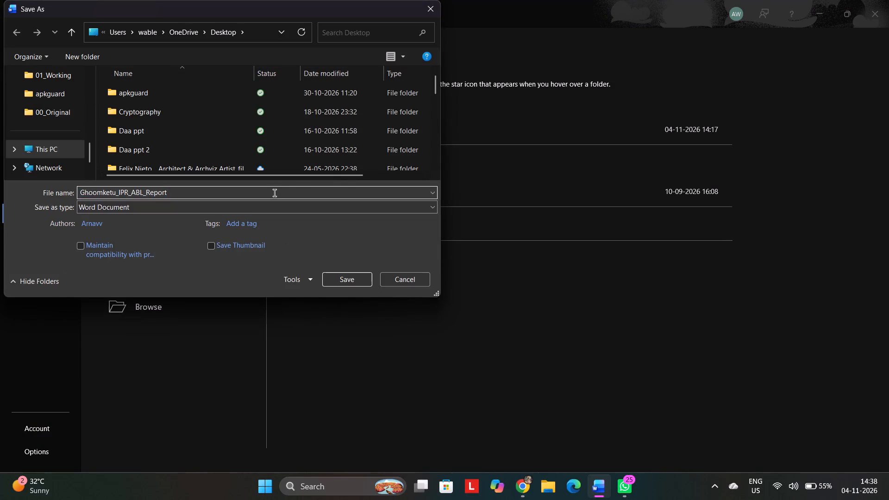
key(minus)
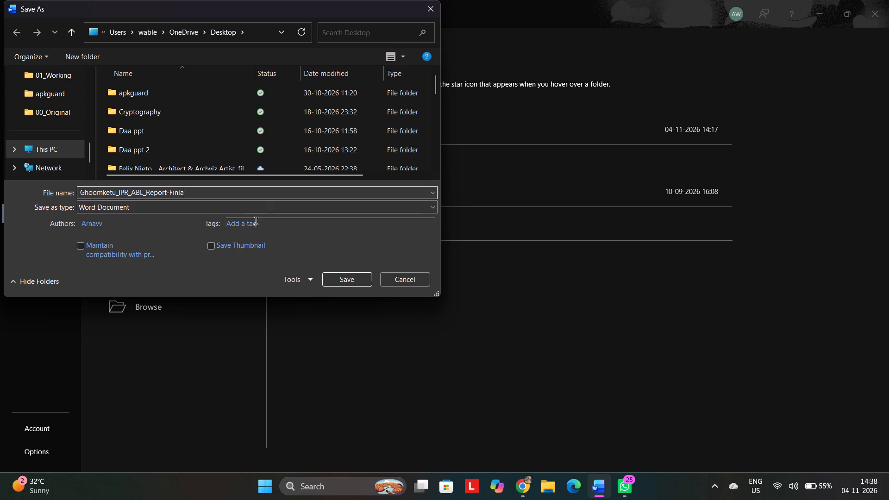
key(BackSpace)
key(BackSpace)
key(a)
key(l)
click(95, 210)
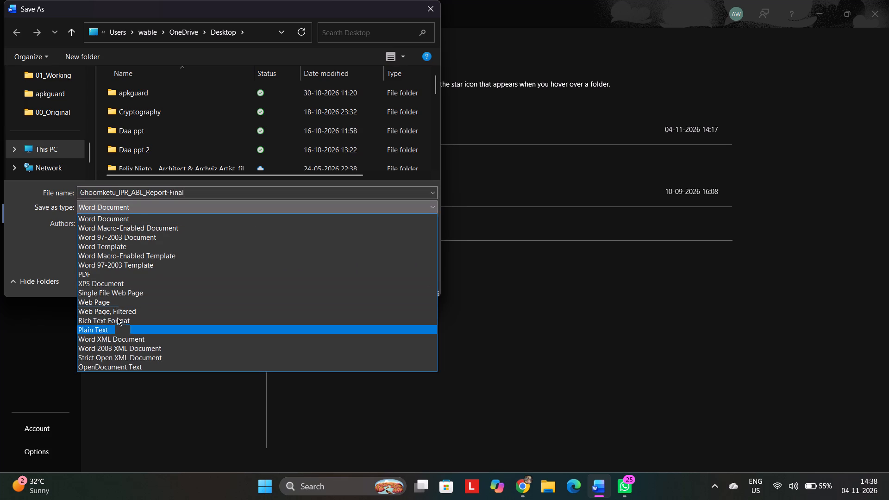
click(123, 275)
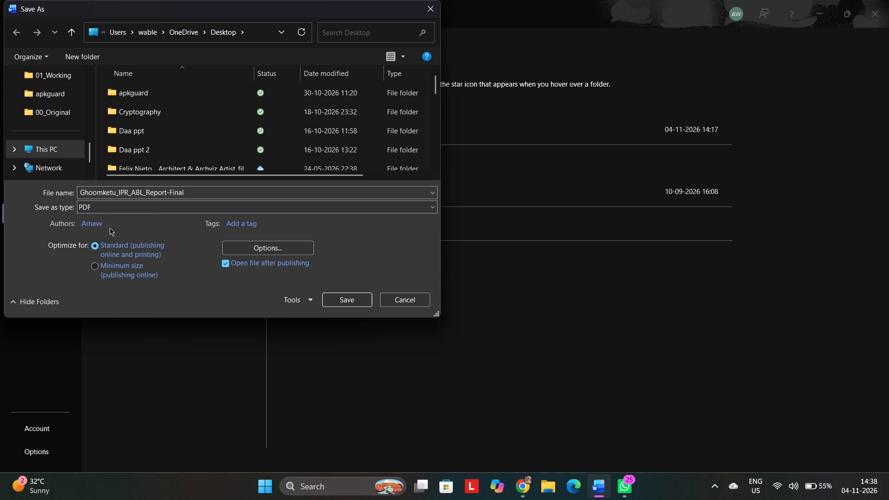
click(347, 300)
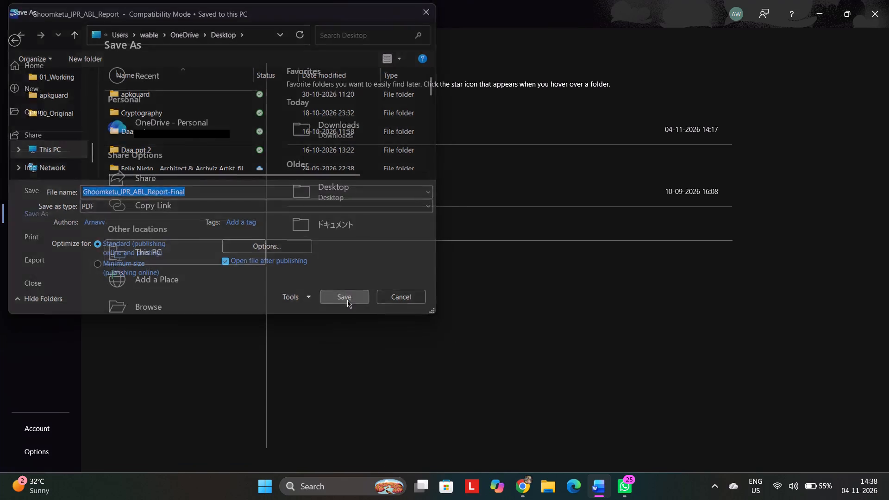
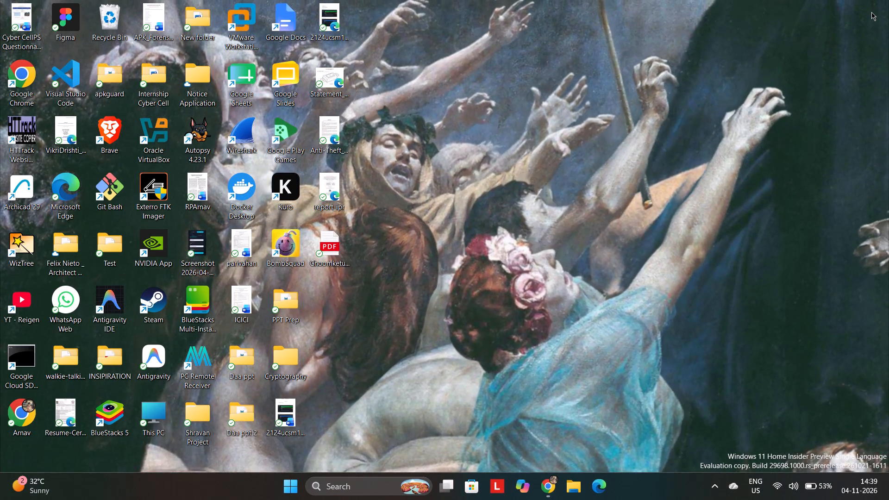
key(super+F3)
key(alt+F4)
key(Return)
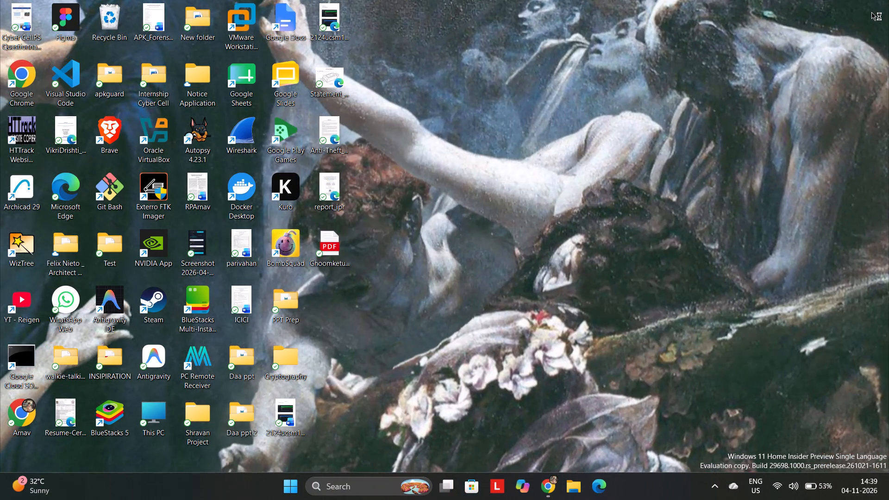